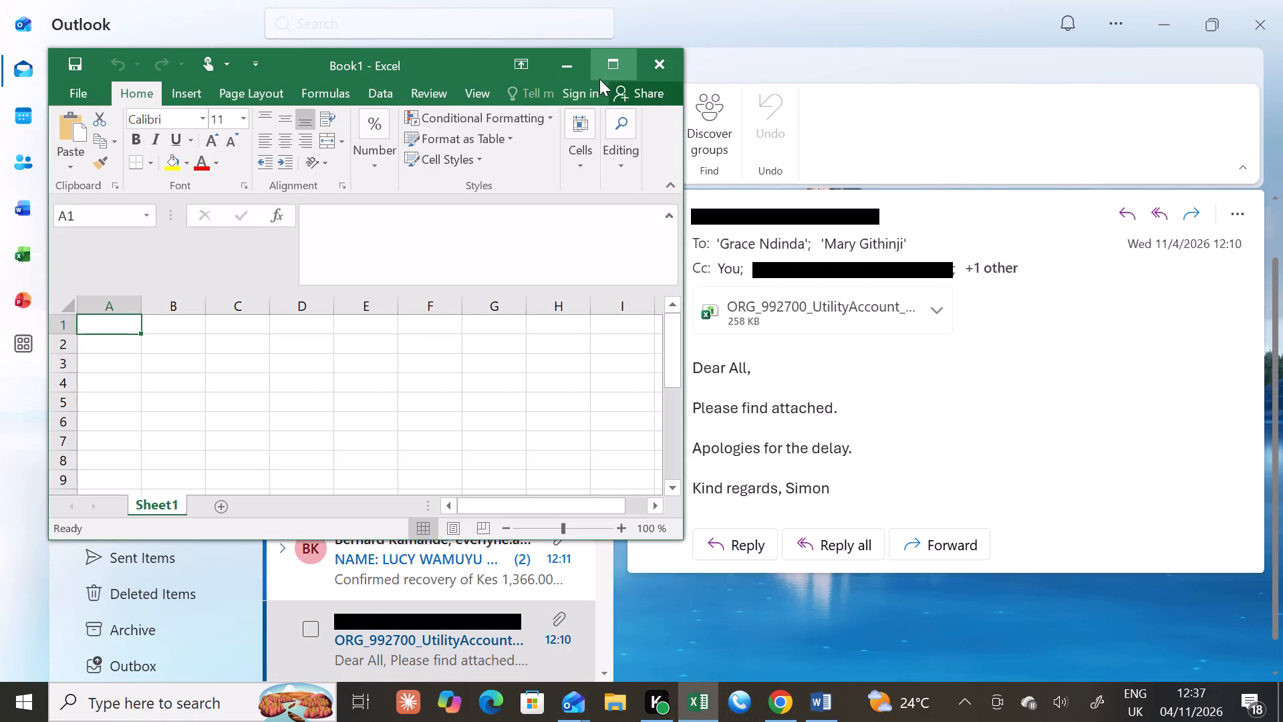
# Maximize the blank workbook's window and merge and center cells A1 to G1.
pyautogui.click(600, 79)
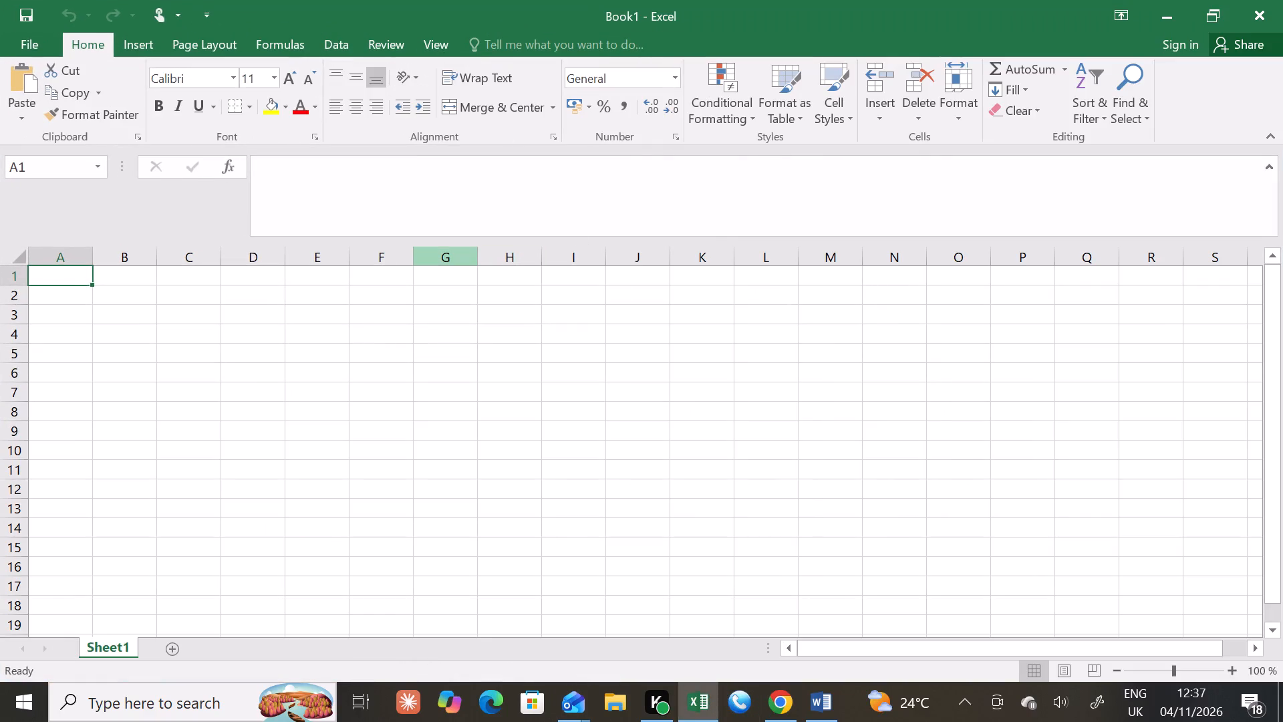
pyautogui.scroll(3, 304, 337)
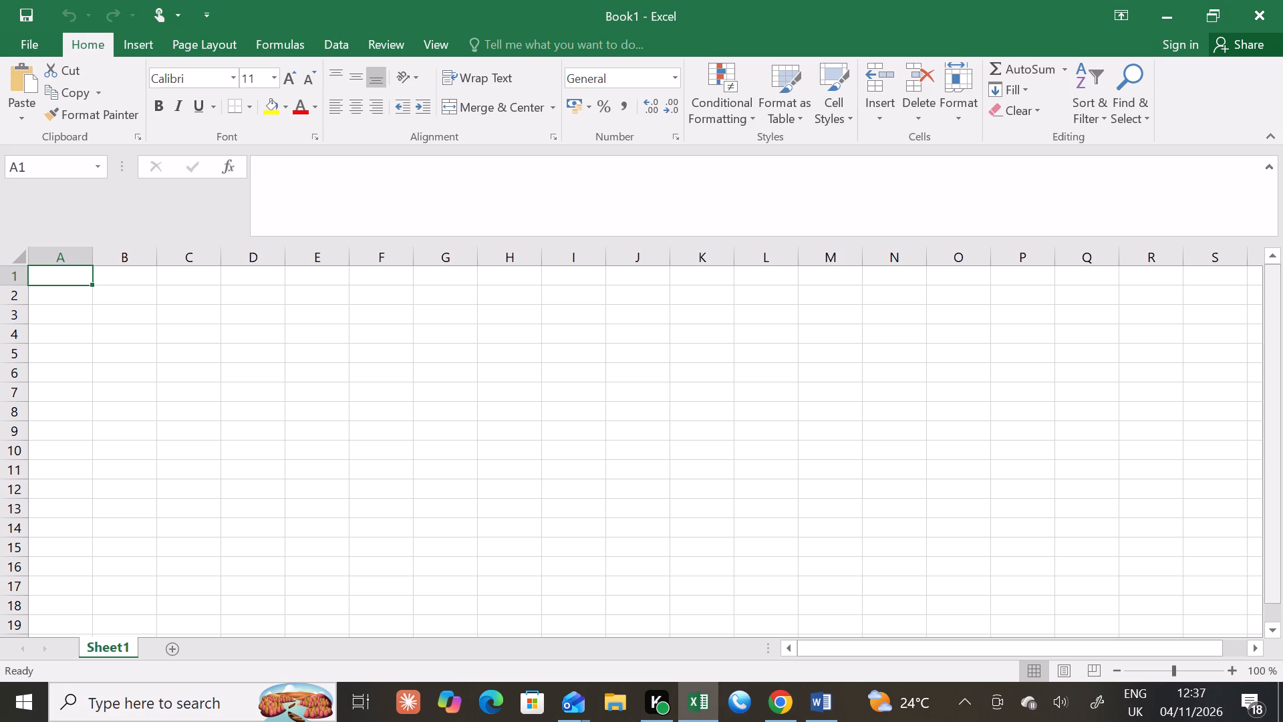
pyautogui.moveTo(85, 276); pyautogui.dragTo(235, 285)
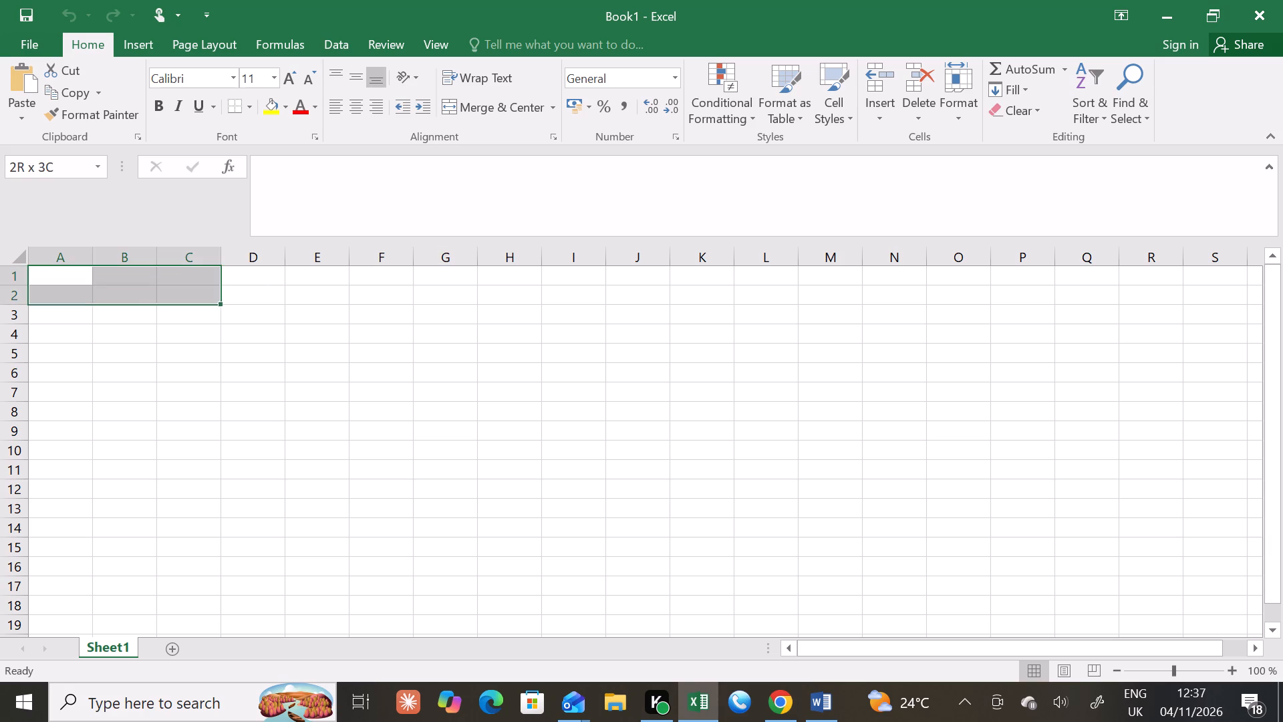
pyautogui.moveTo(235, 285); pyautogui.dragTo(436, 282)
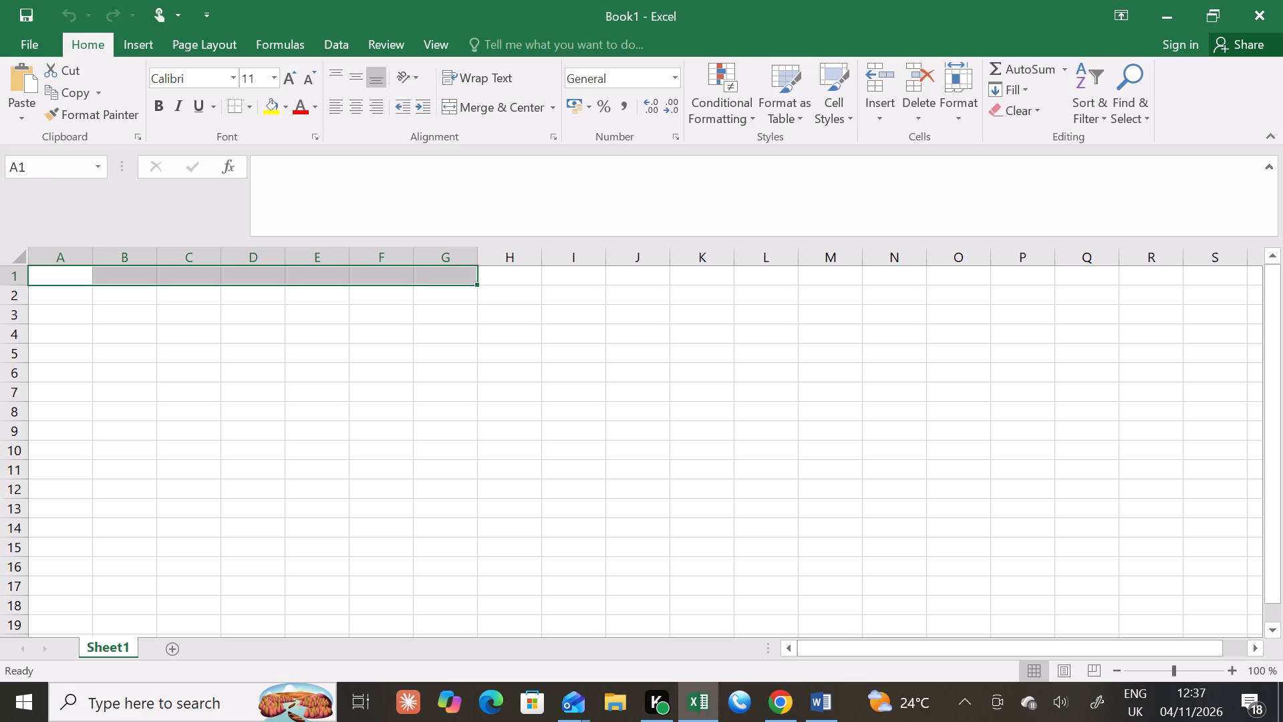
pyautogui.click(454, 102)
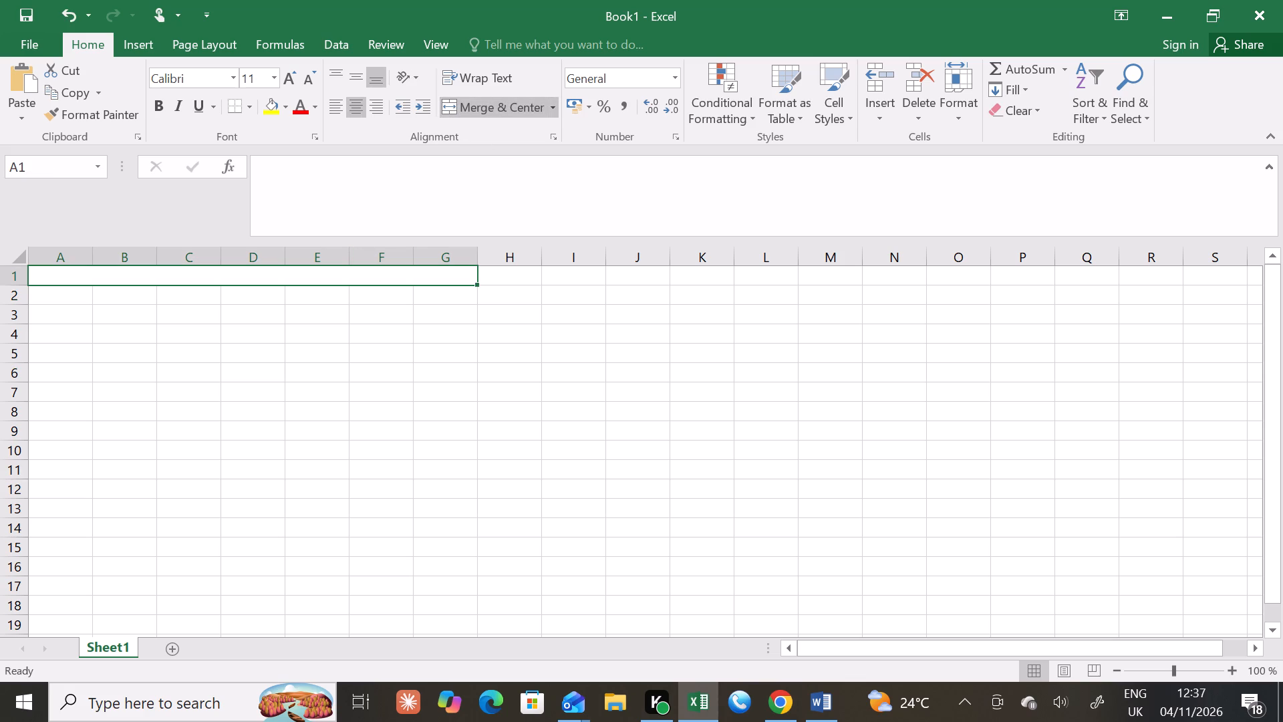
# Enter the title SHOPPING LIST in the merged cell of row 1.
pyautogui.click(267, 285)
pyautogui.write('sh')
pyautogui.press('BackSpace')
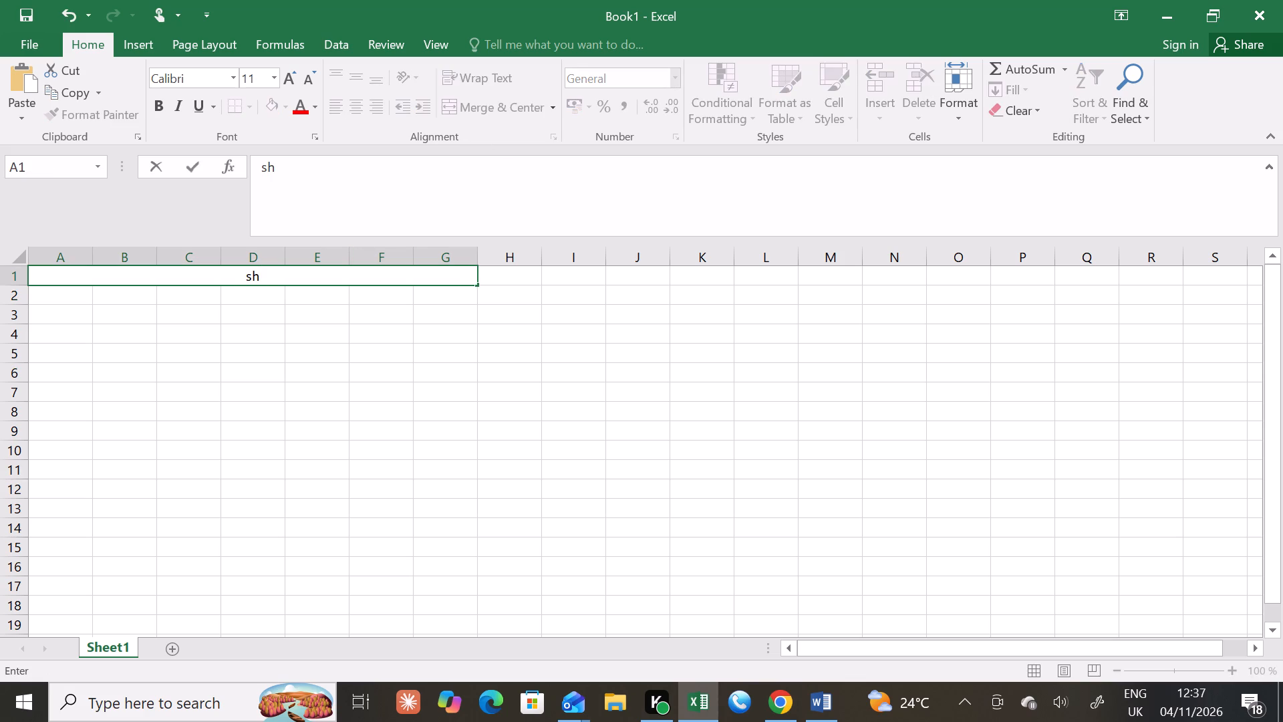
pyautogui.press('BackSpace')
pyautogui.write('SH')
pyautogui.write('OPPING')
pyautogui.press('space')
pyautogui.write('LIST')
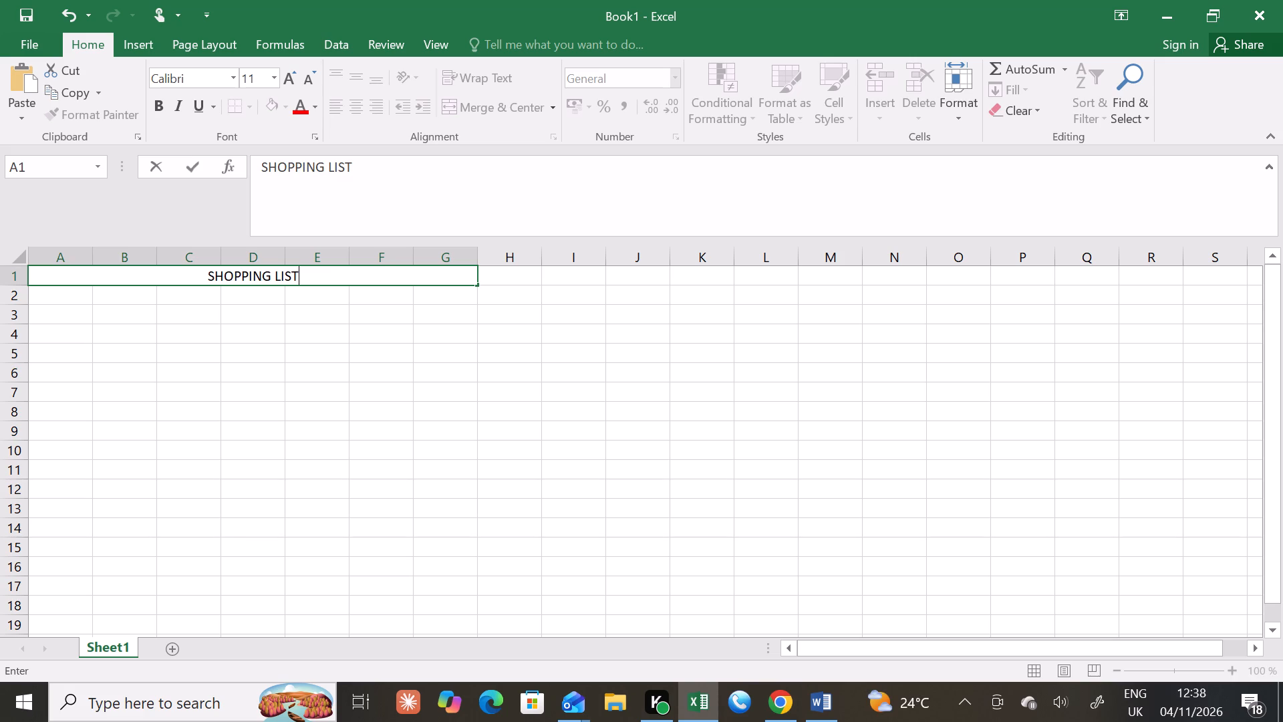
# Enter the column headings PRODUCT, QUANTITY and AMOUNT in cells A2, B2 and C2.
pyautogui.click(63, 304)
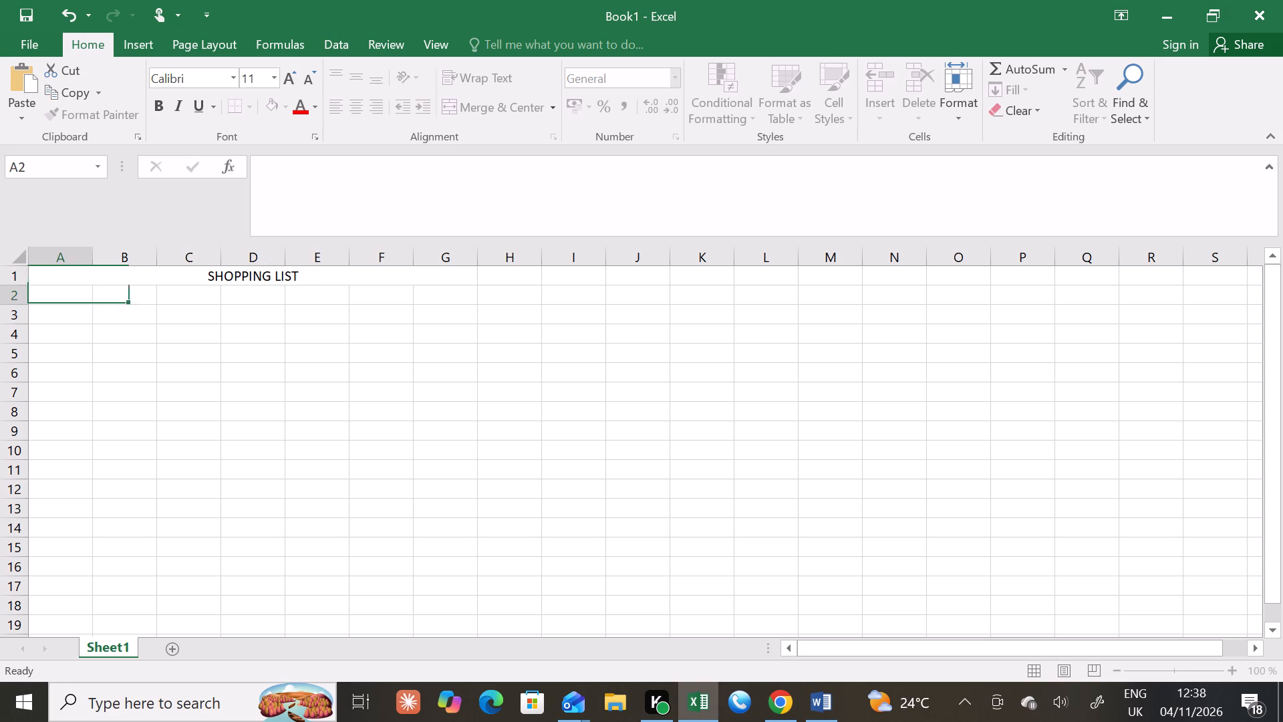
pyautogui.press('p')
pyautogui.press('r')
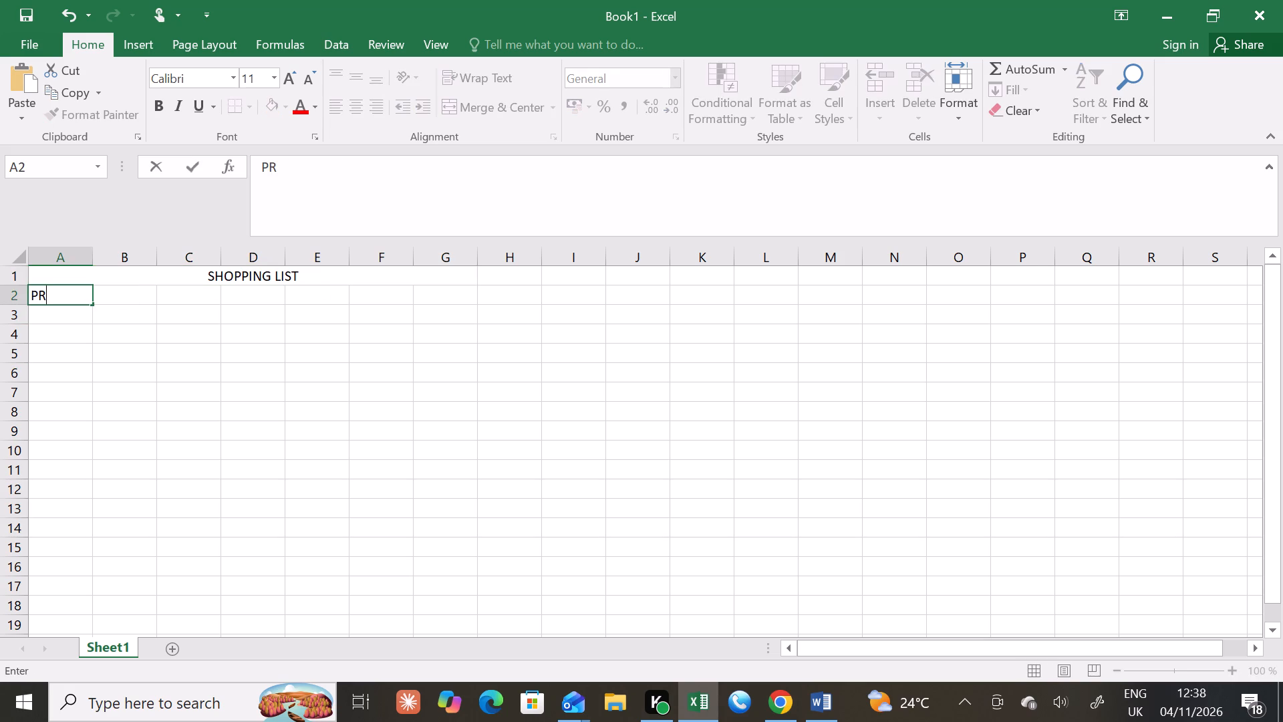
pyautogui.write('ODU')
pyautogui.write('CT')
pyautogui.click(142, 297)
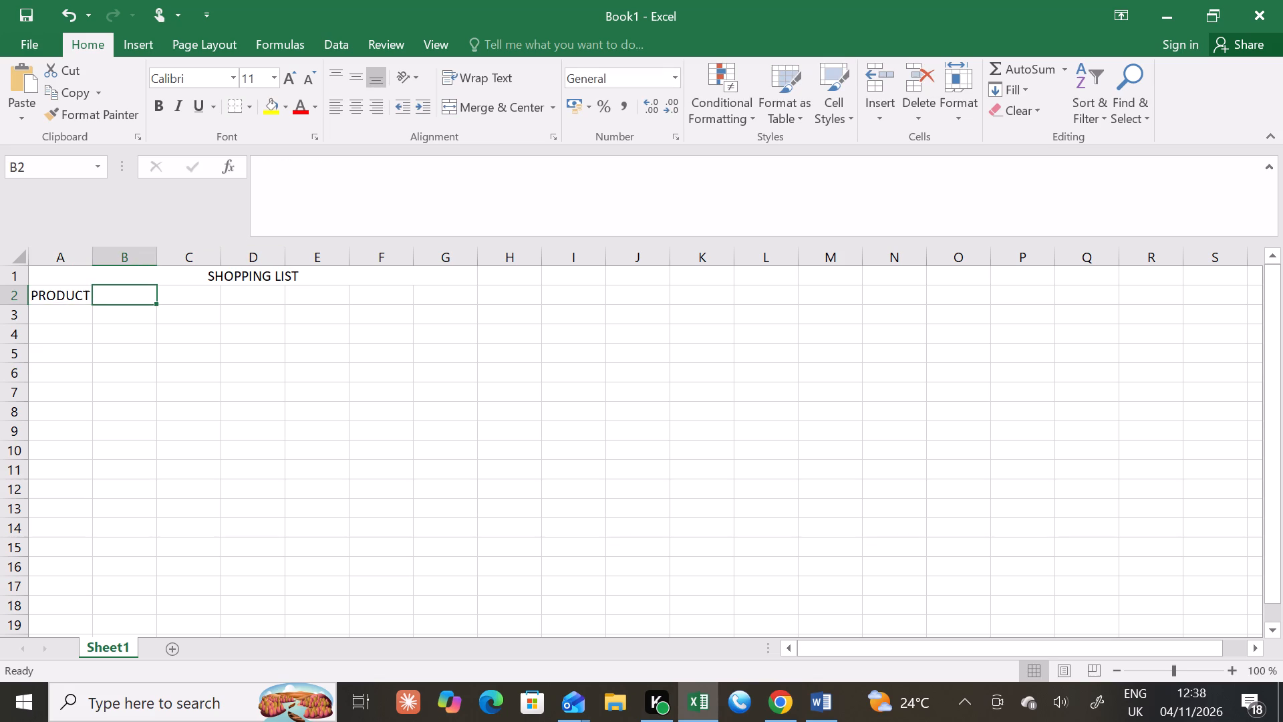
pyautogui.press('q')
pyautogui.write('UANTITY')
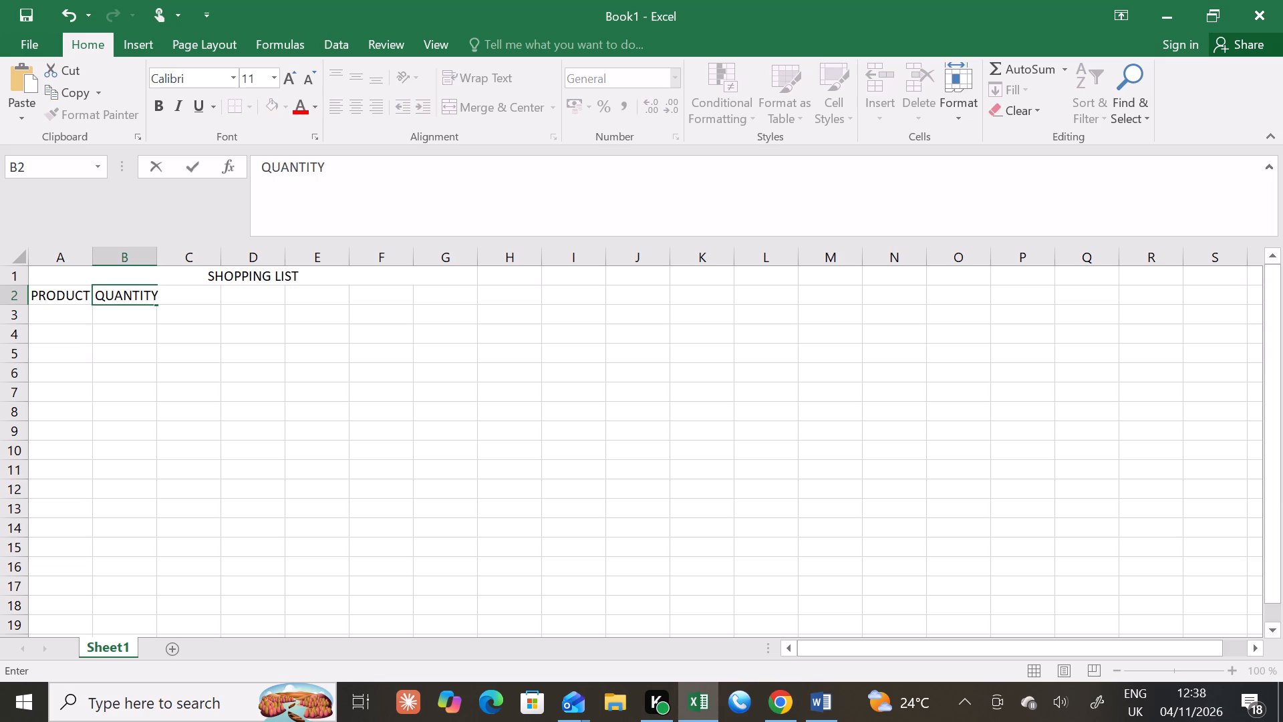
pyautogui.press('Right')
pyautogui.write('AMOUNT')
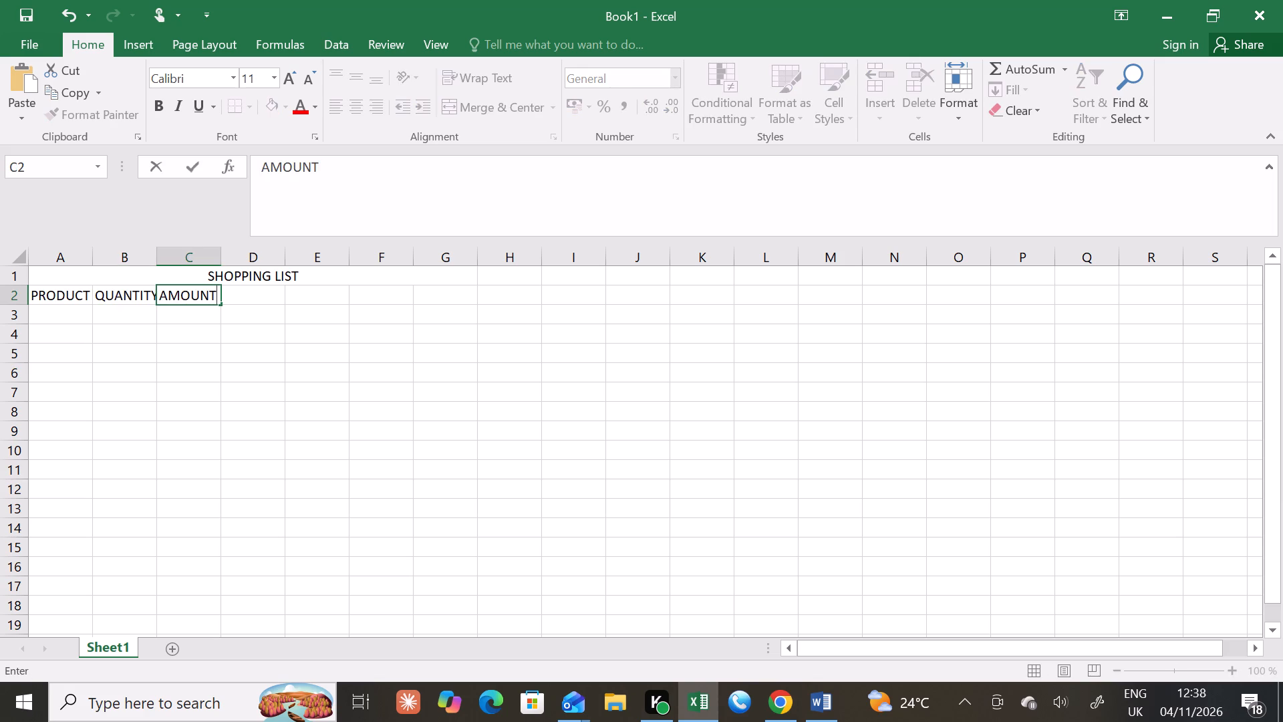
# Widen columns A, B and C so that each heading fits with room to spare.
pyautogui.click(65, 259)
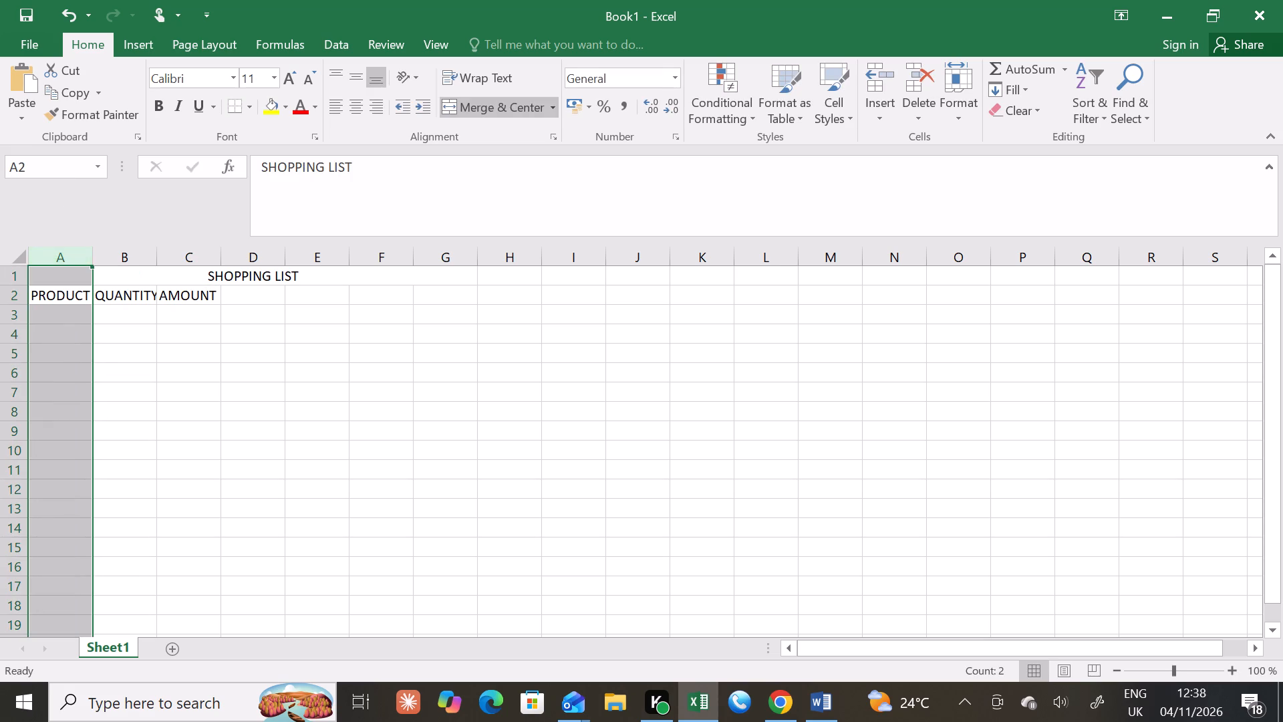
pyautogui.moveTo(92, 263); pyautogui.dragTo(117, 263)
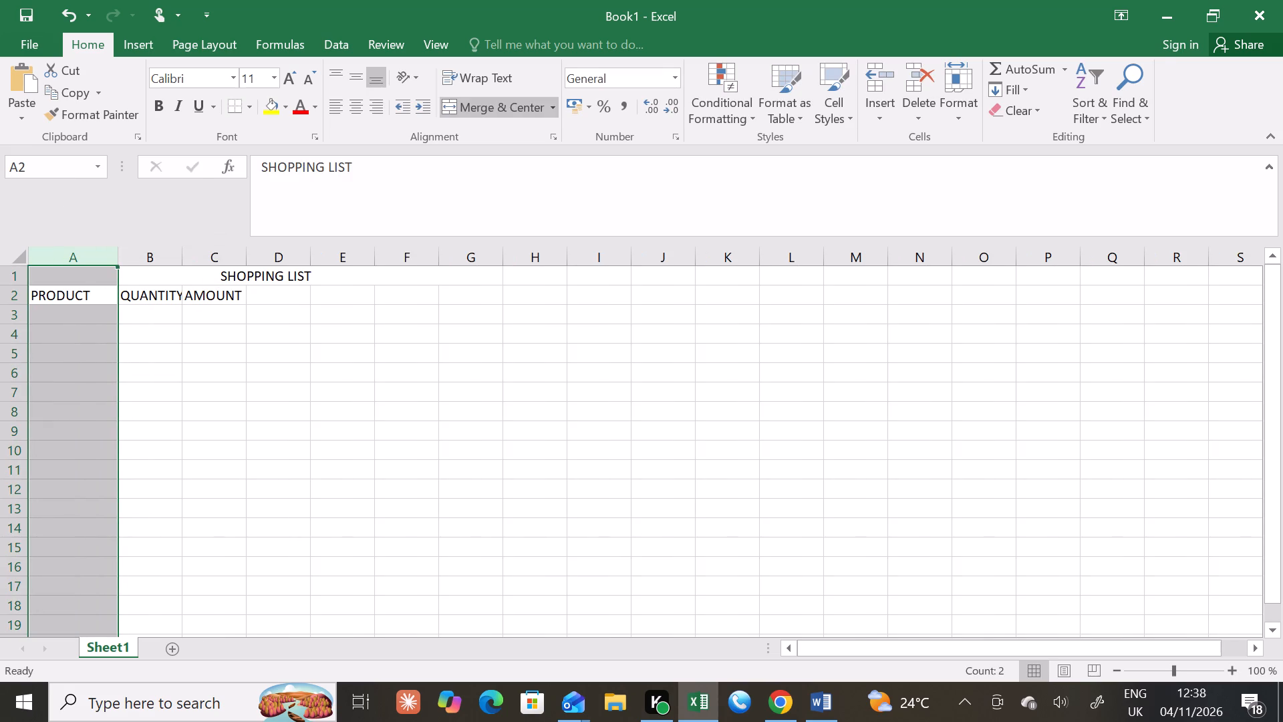
pyautogui.click(158, 253)
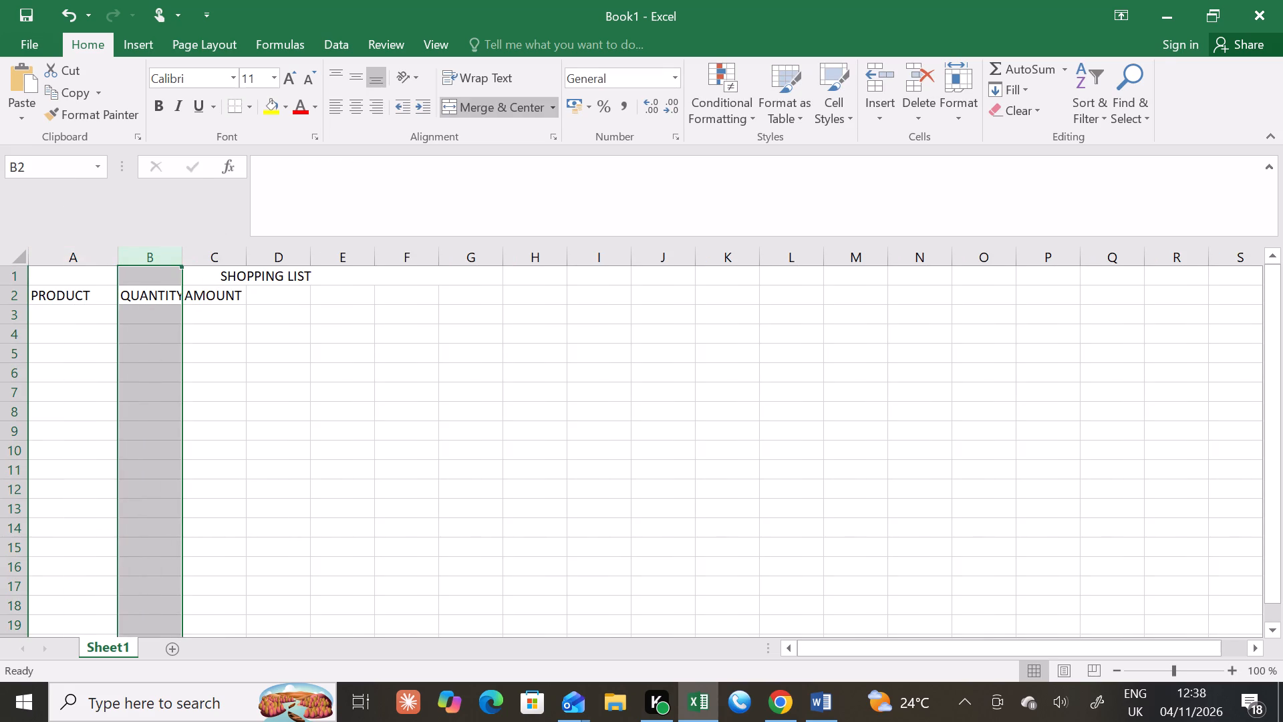
pyautogui.moveTo(180, 268); pyautogui.dragTo(192, 265)
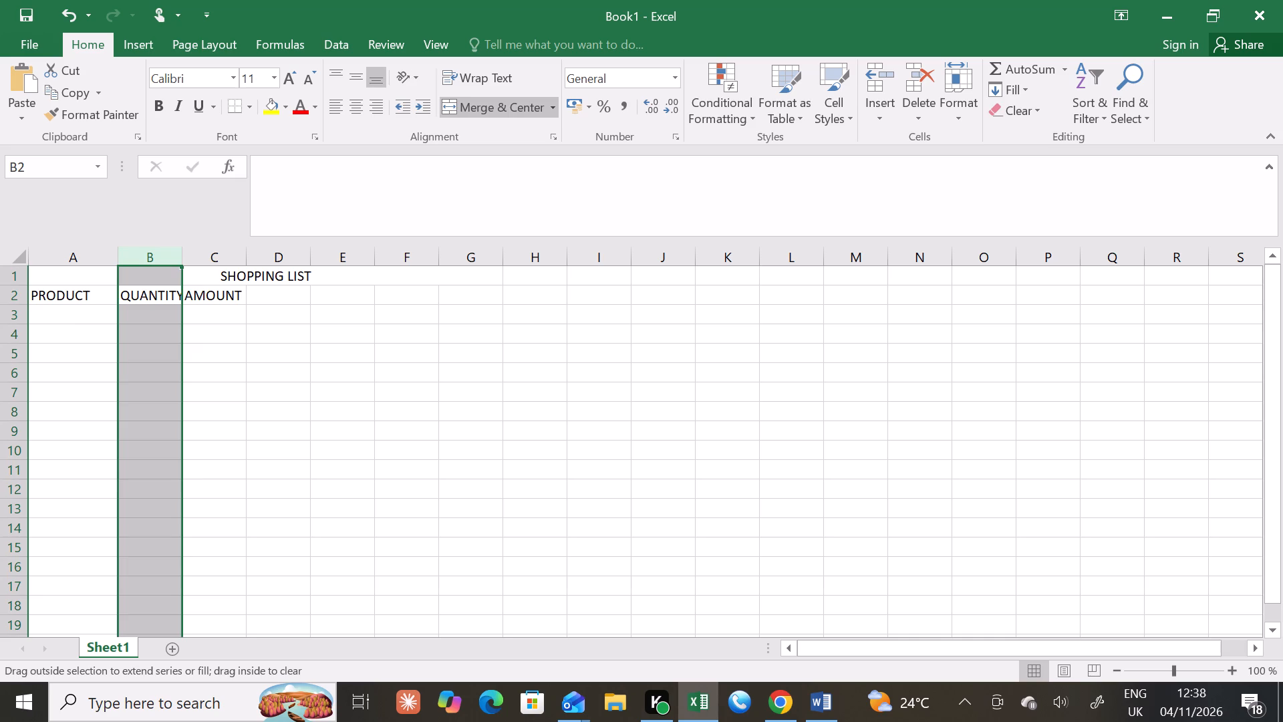
pyautogui.moveTo(192, 265); pyautogui.dragTo(196, 265)
pyautogui.moveTo(179, 265); pyautogui.dragTo(194, 265)
pyautogui.click(225, 259)
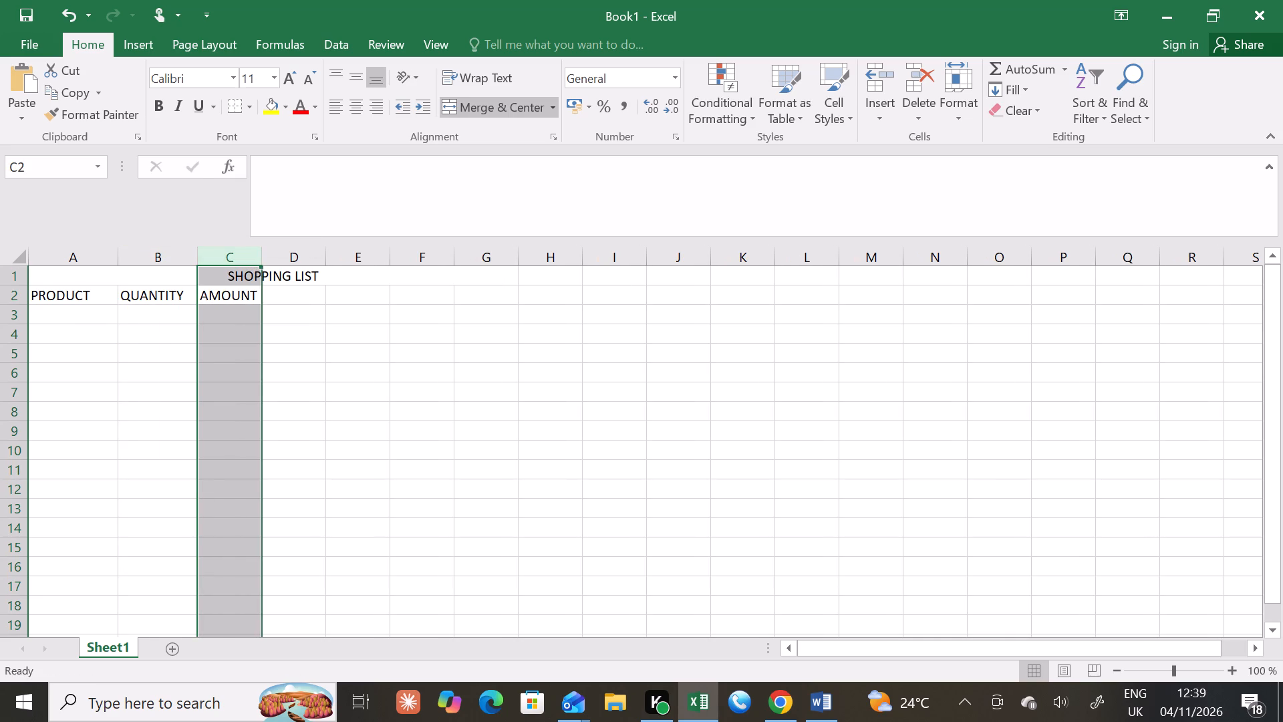
pyautogui.moveTo(257, 261); pyautogui.dragTo(288, 261)
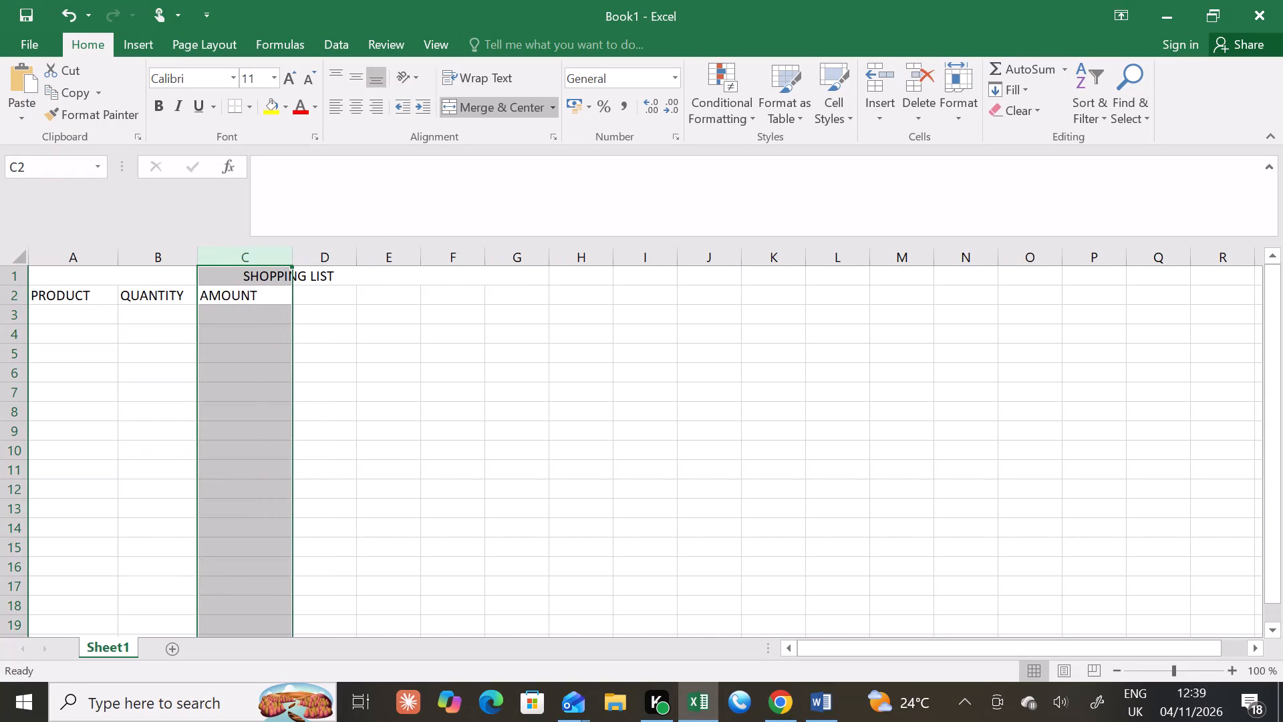
# Fill row 3 with the product SUGAR, quantity 20PKT and amount 6400.
pyautogui.click(85, 318)
pyautogui.write('SUGAR')
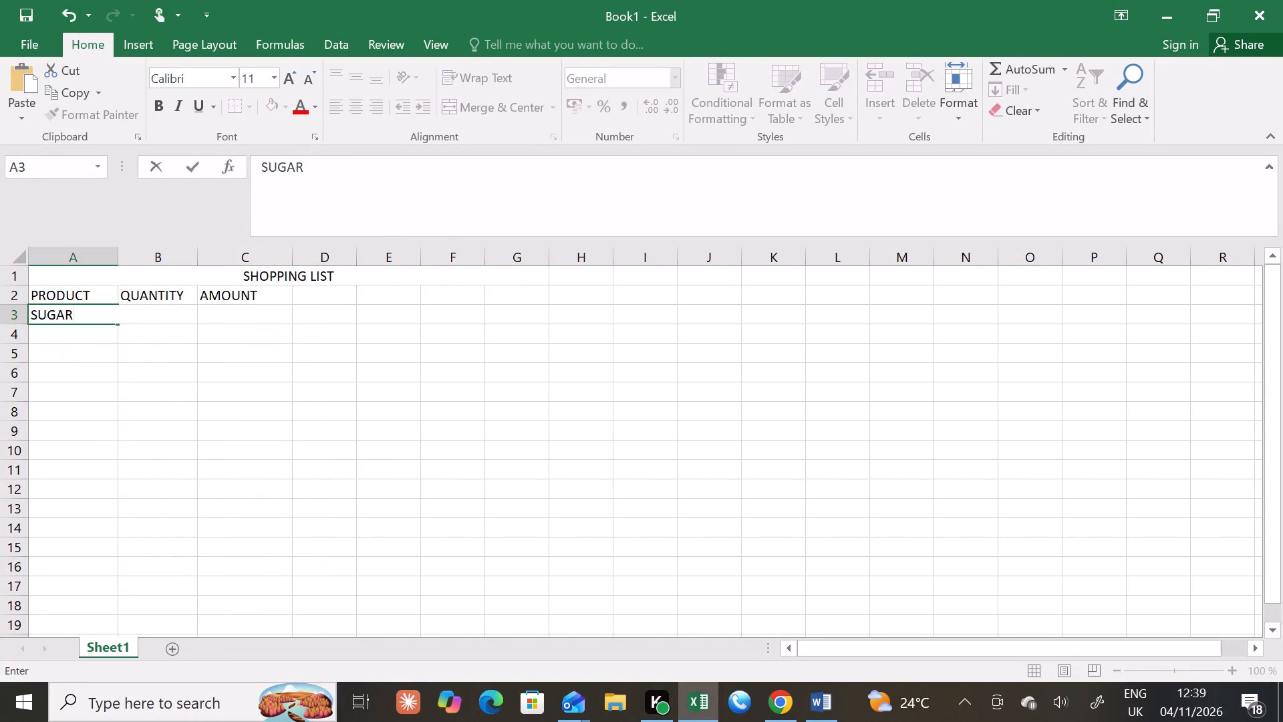
pyautogui.press('Right')
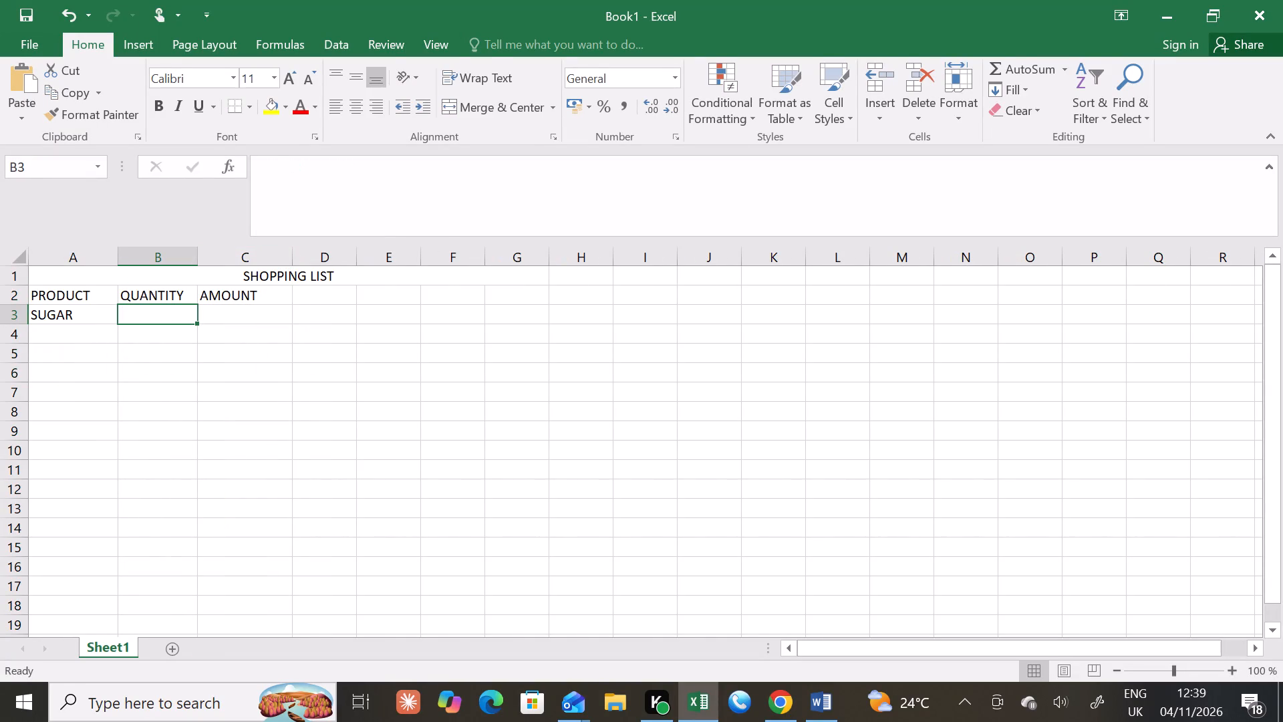
pyautogui.press('2')
pyautogui.write('0PKT')
pyautogui.press('Right')
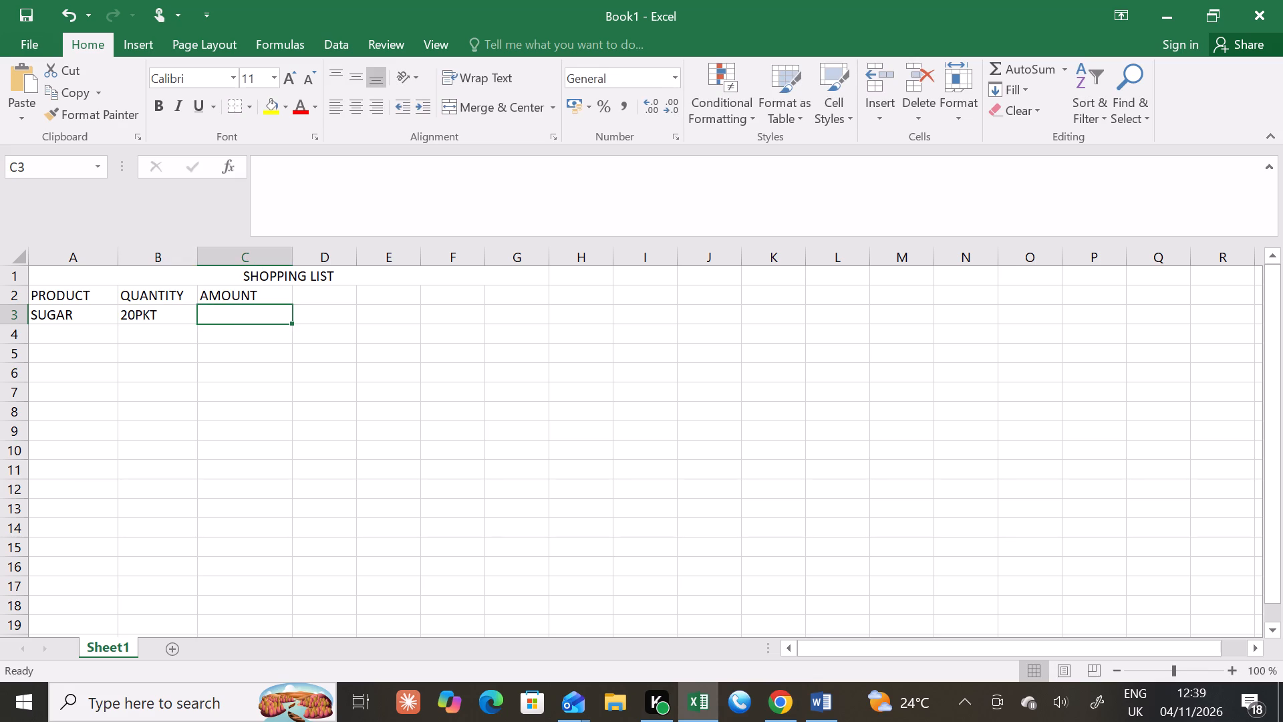
pyautogui.write('6400')
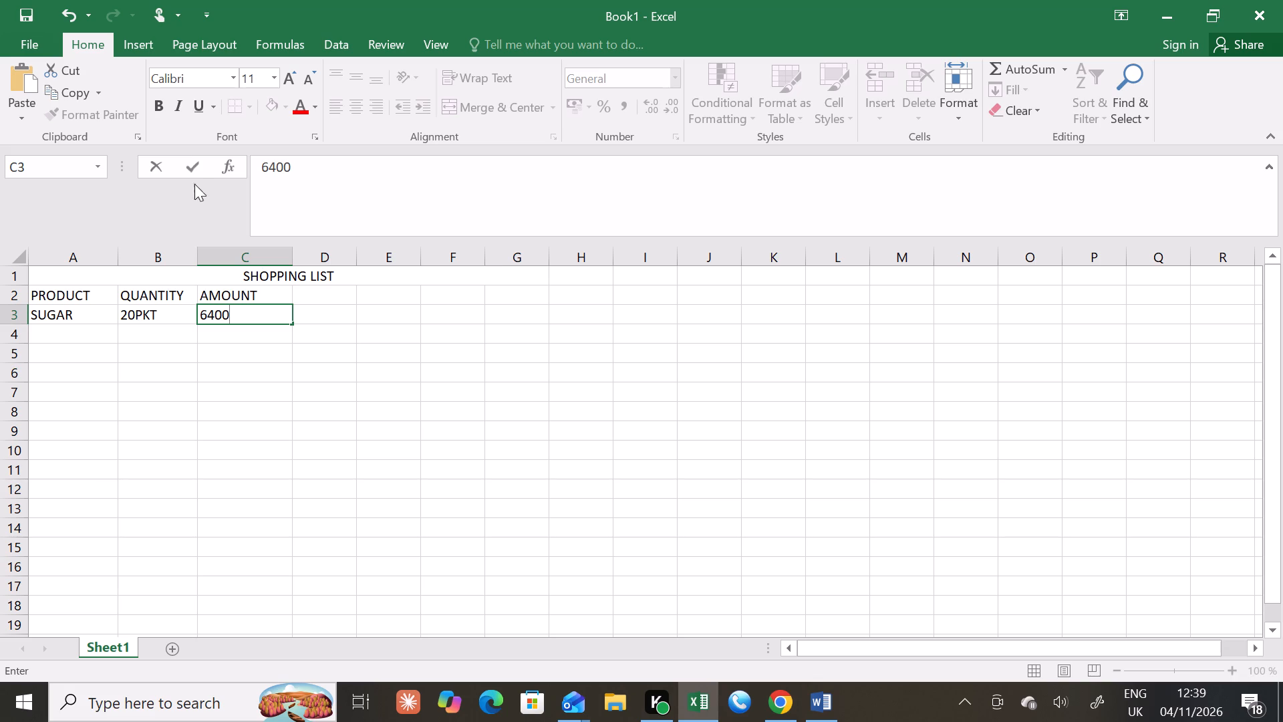
# Apply the Accounting number format in Ksh to the whole AMOUNT column C.
pyautogui.click(253, 257)
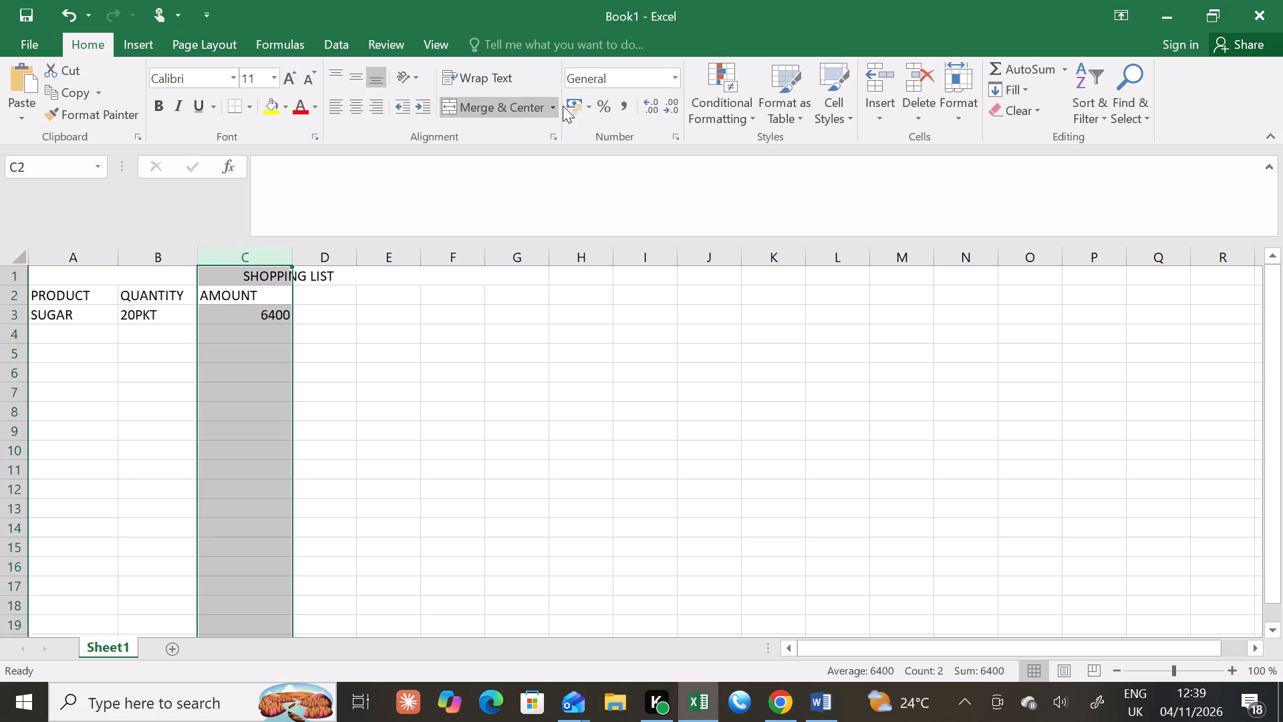
pyautogui.click(569, 114)
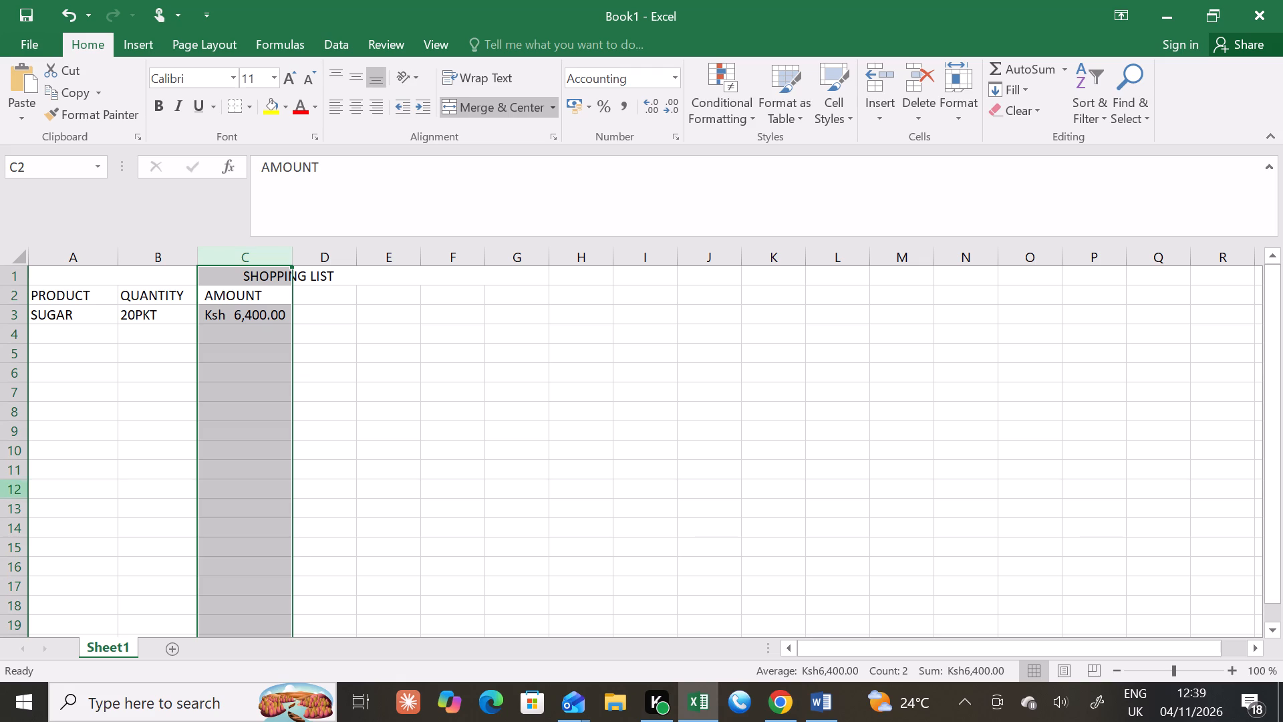
# Fill row 4 with the product TEABAGS, quantity 3PKT and amount 840.
pyautogui.click(41, 336)
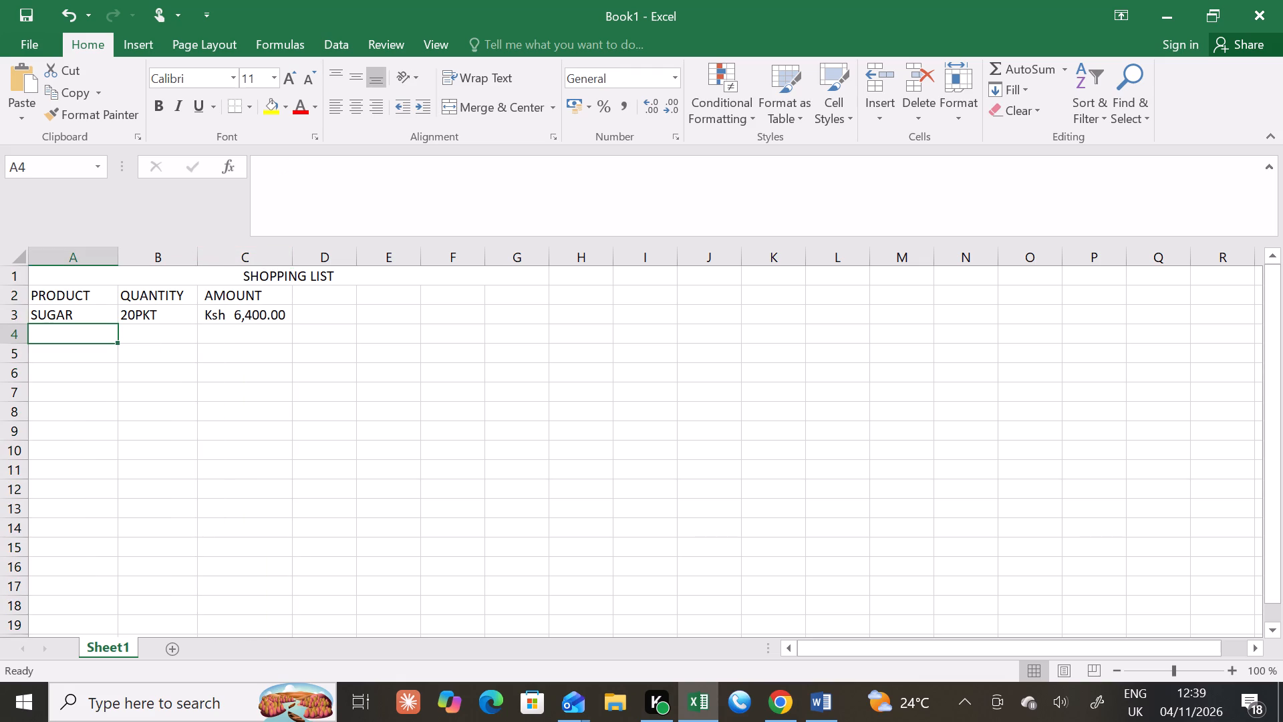
pyautogui.press('t')
pyautogui.write('EAC')
pyautogui.press('BackSpace')
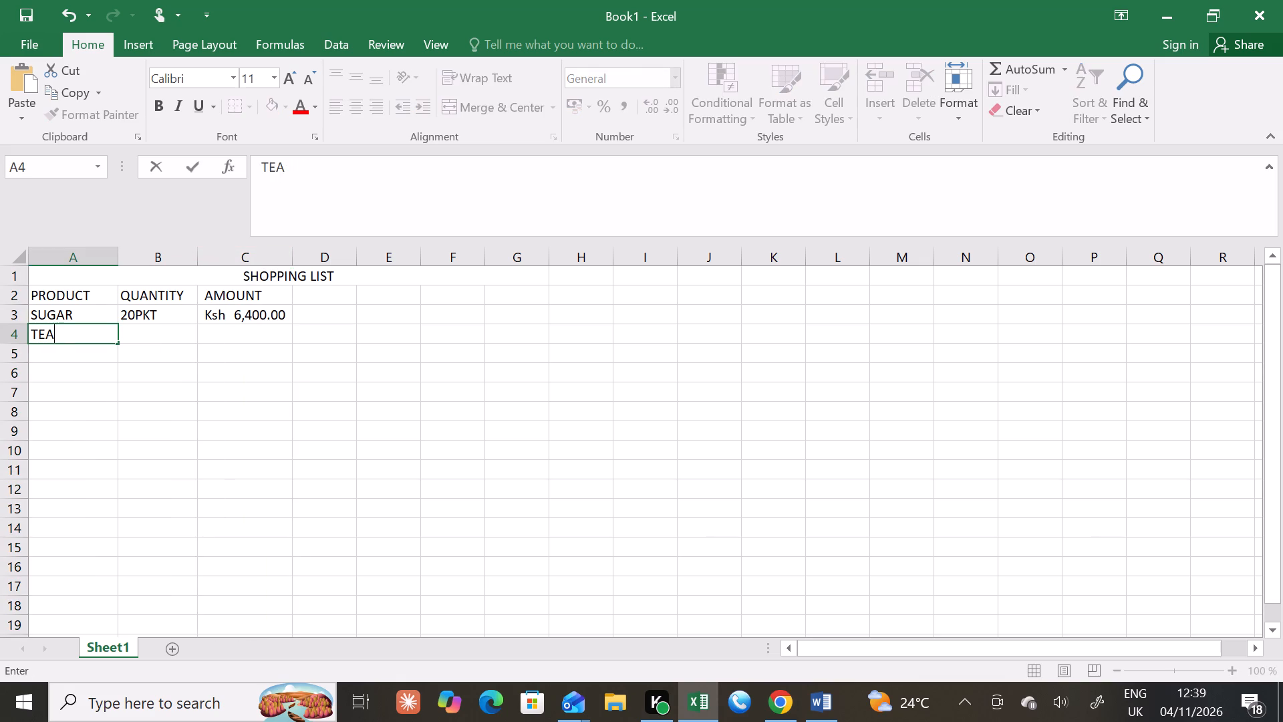
pyautogui.write('BAGS')
pyautogui.click(128, 336)
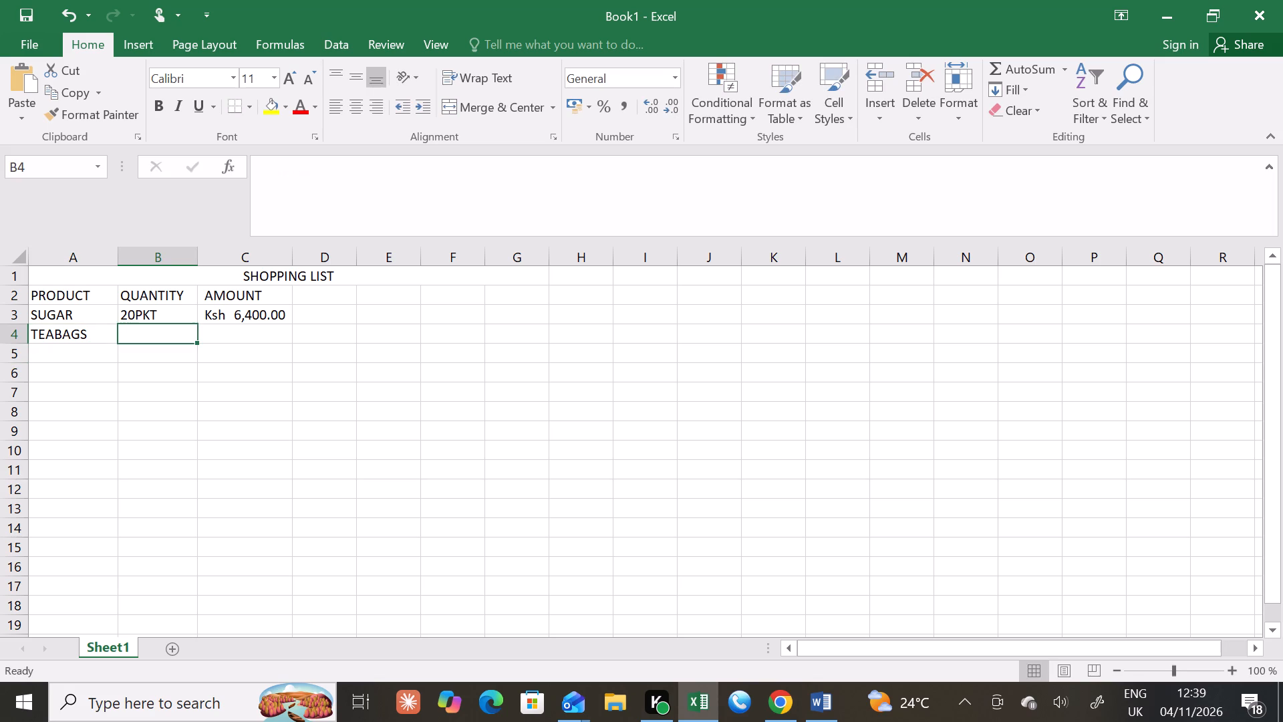
pyautogui.write('3PKT')
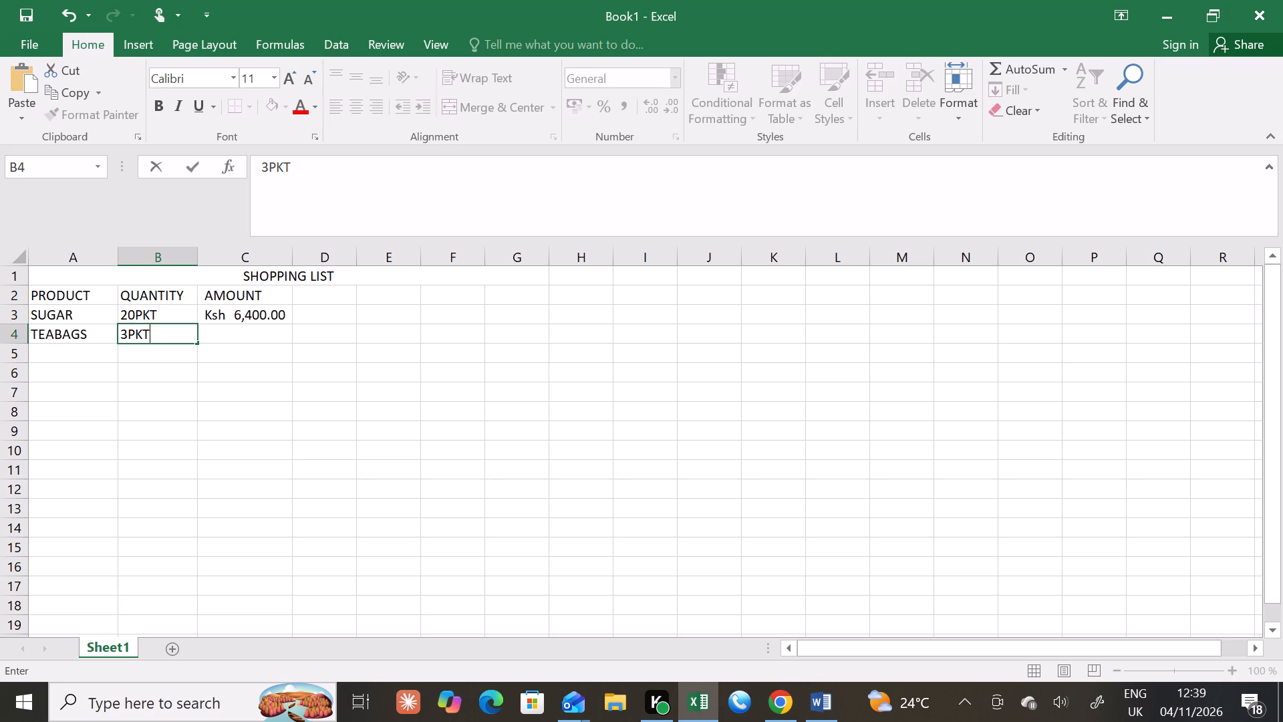
pyautogui.click(228, 332)
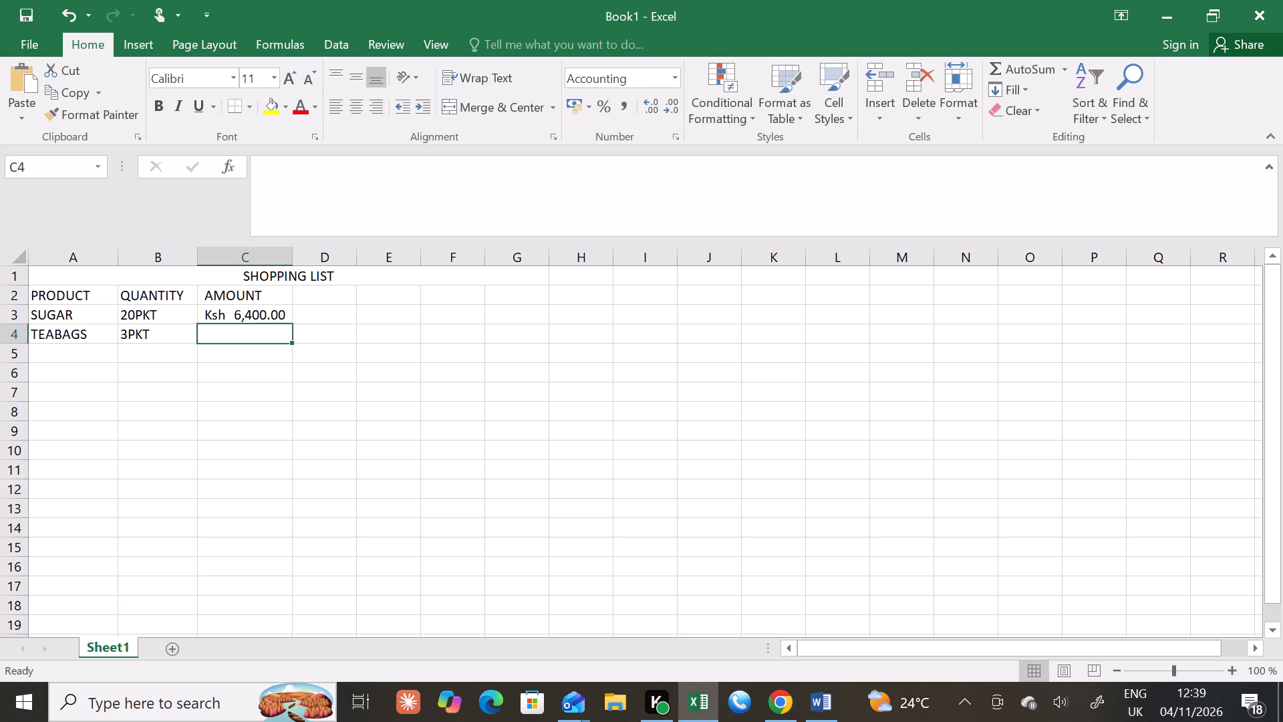
pyautogui.write('840')
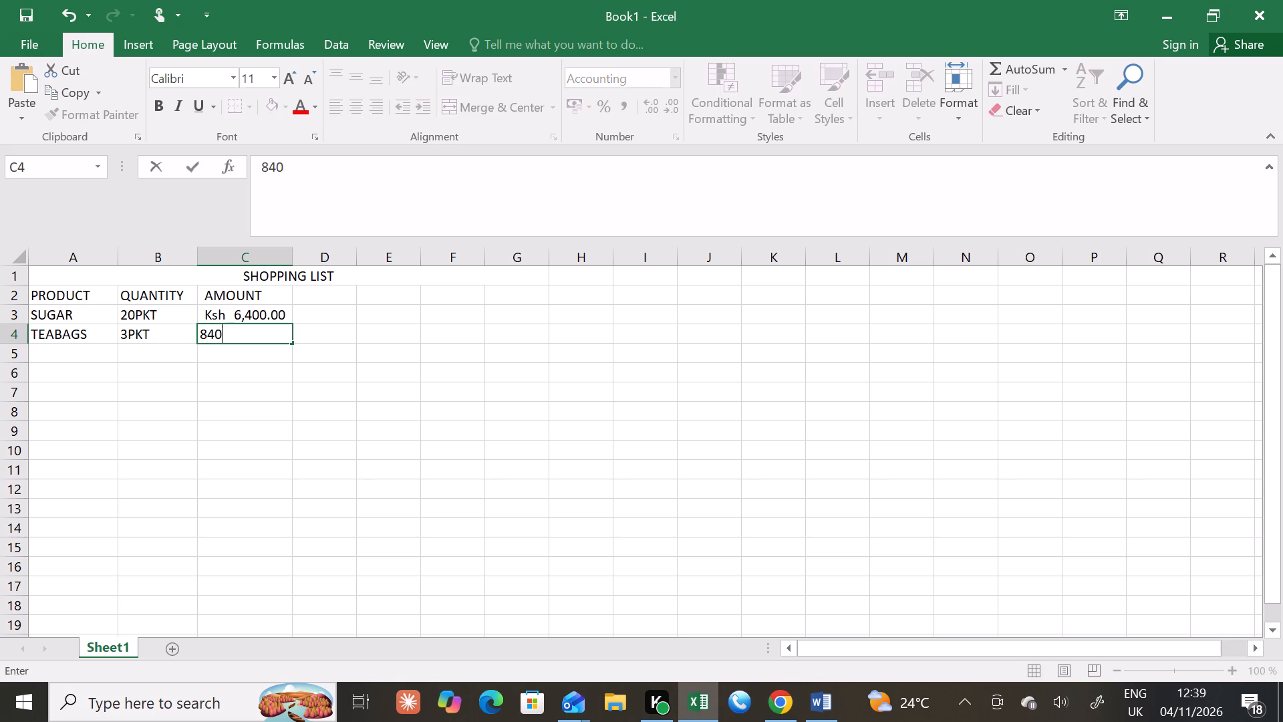
# Fill row 5 with the product LIQUID SOAP, quantity 5LITRES and amount 800.
pyautogui.click(74, 360)
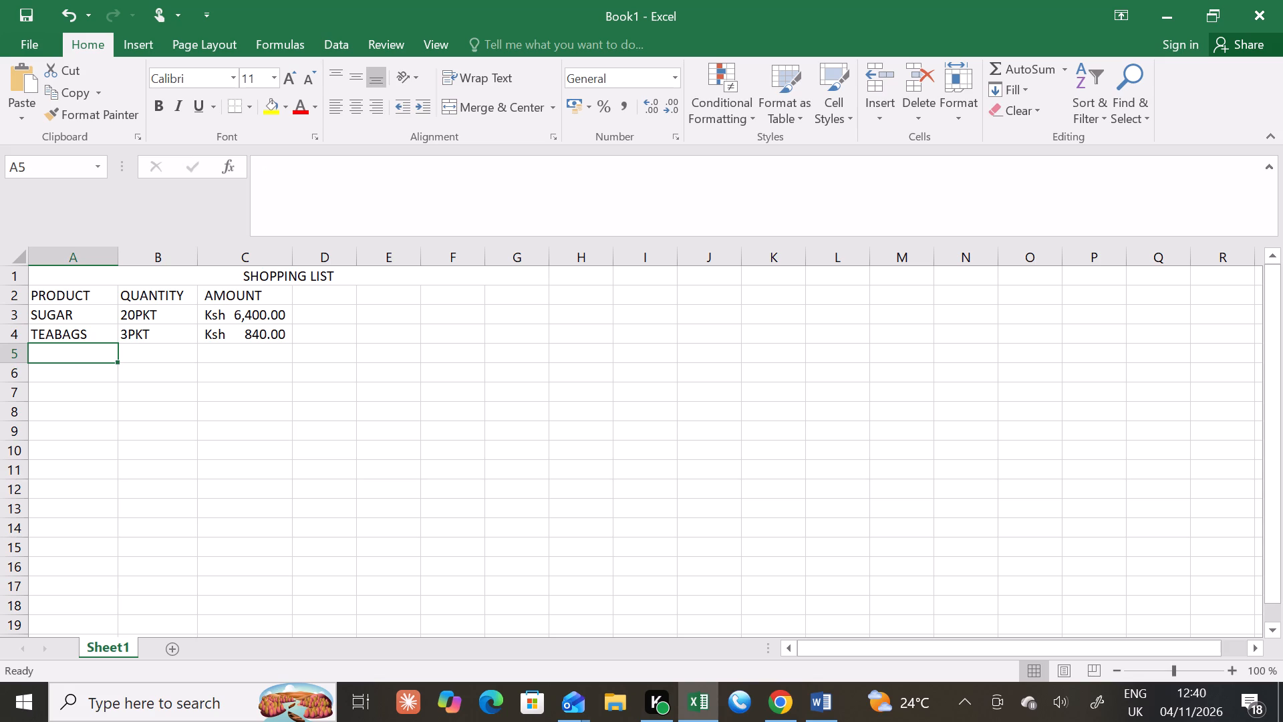
pyautogui.write('LI')
pyautogui.write('QUID SOAP')
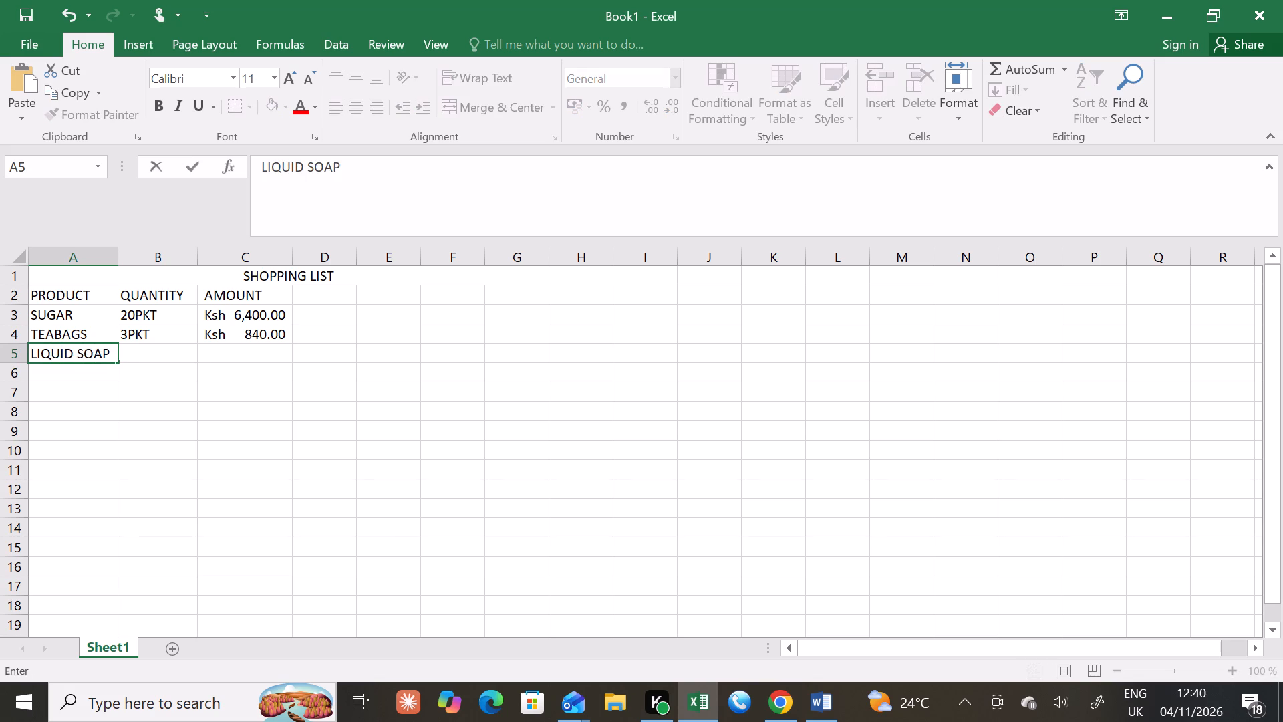
pyautogui.press('Right')
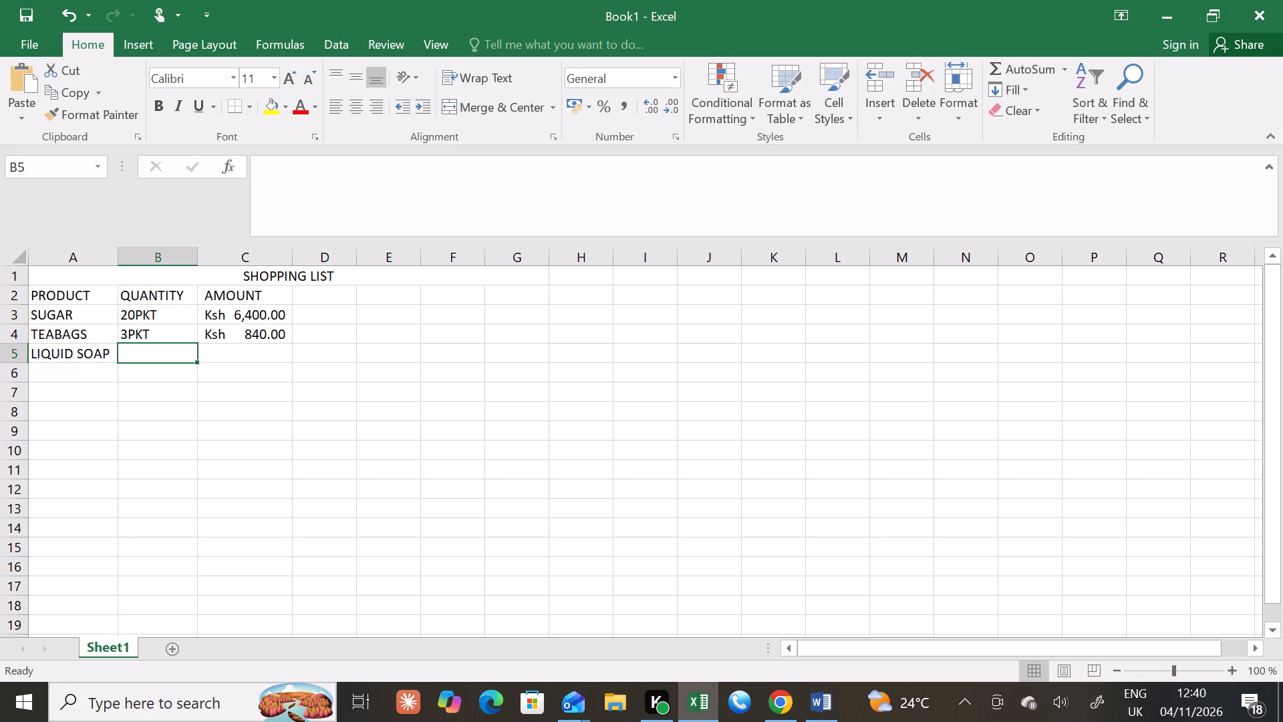
pyautogui.press('5')
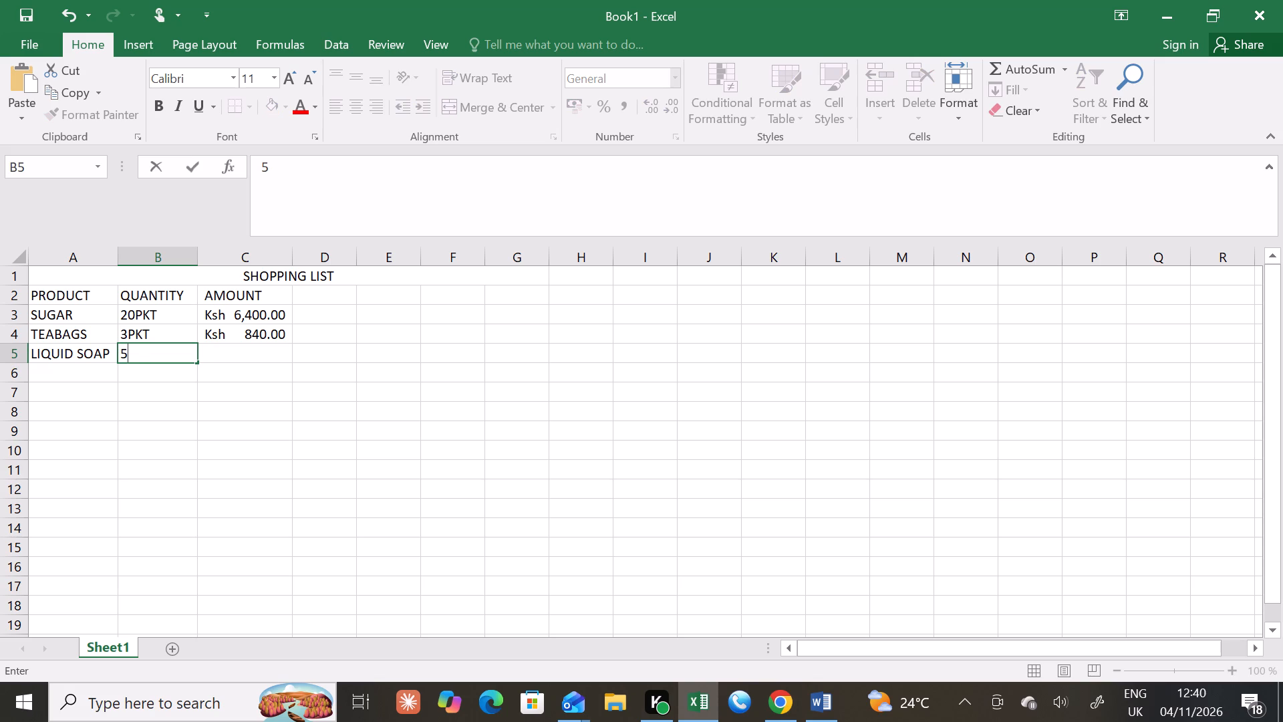
pyautogui.write('LITRE')
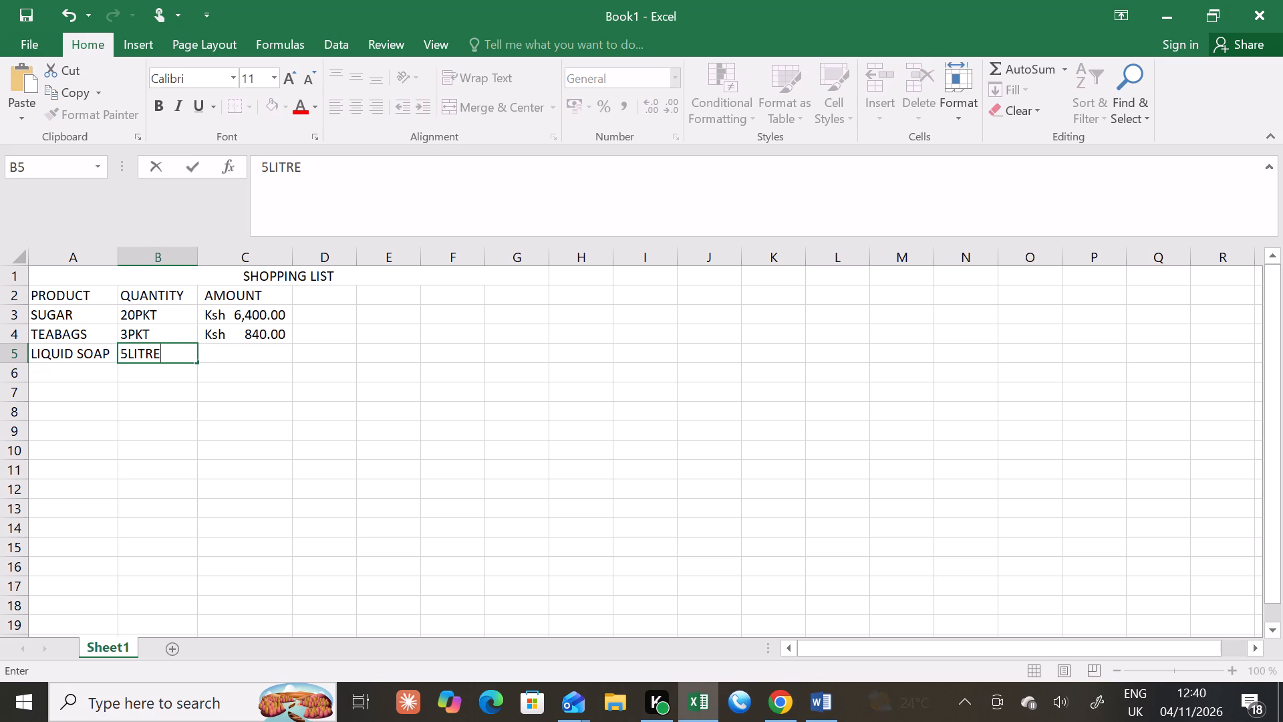
pyautogui.press('s')
pyautogui.click(267, 340)
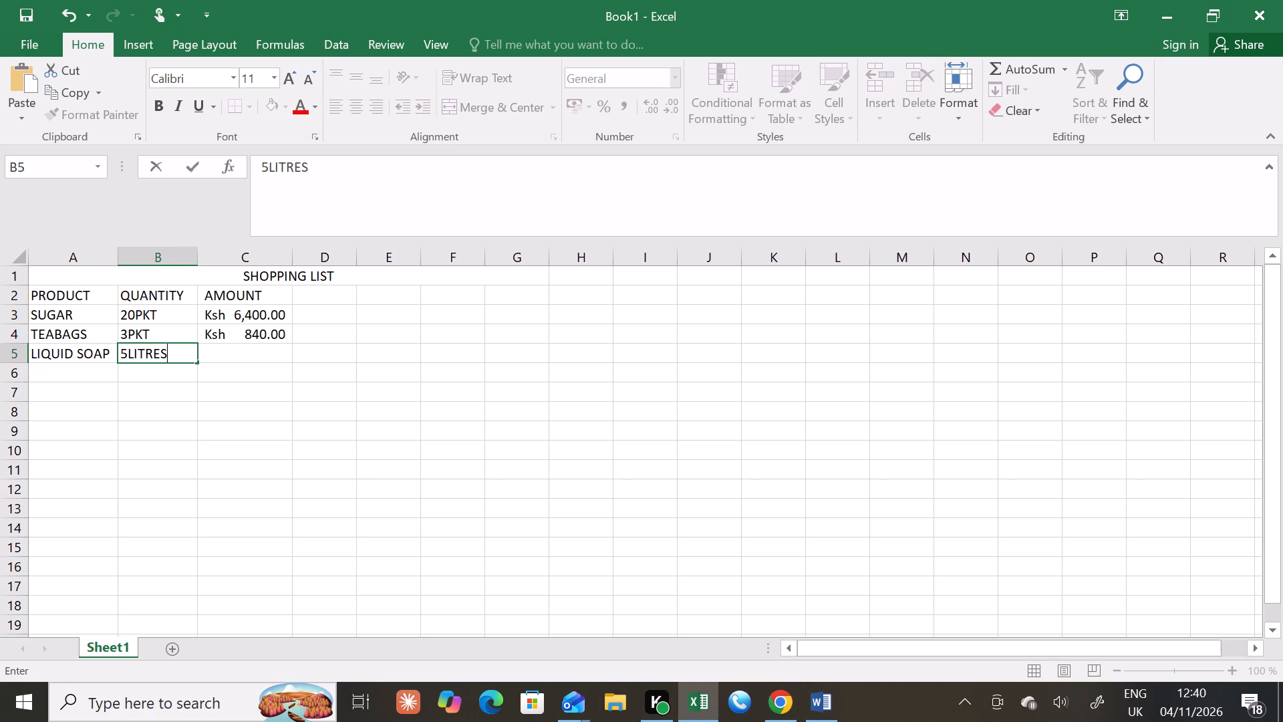
pyautogui.click(267, 353)
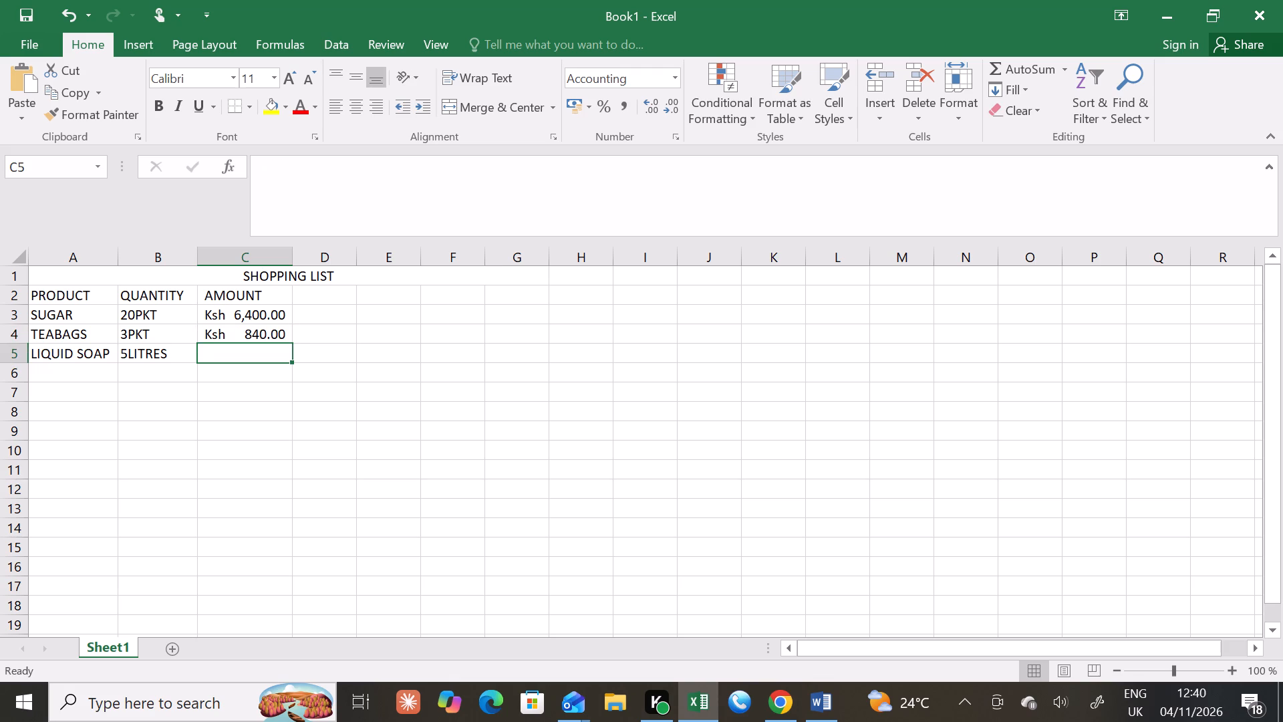
pyautogui.write('800')
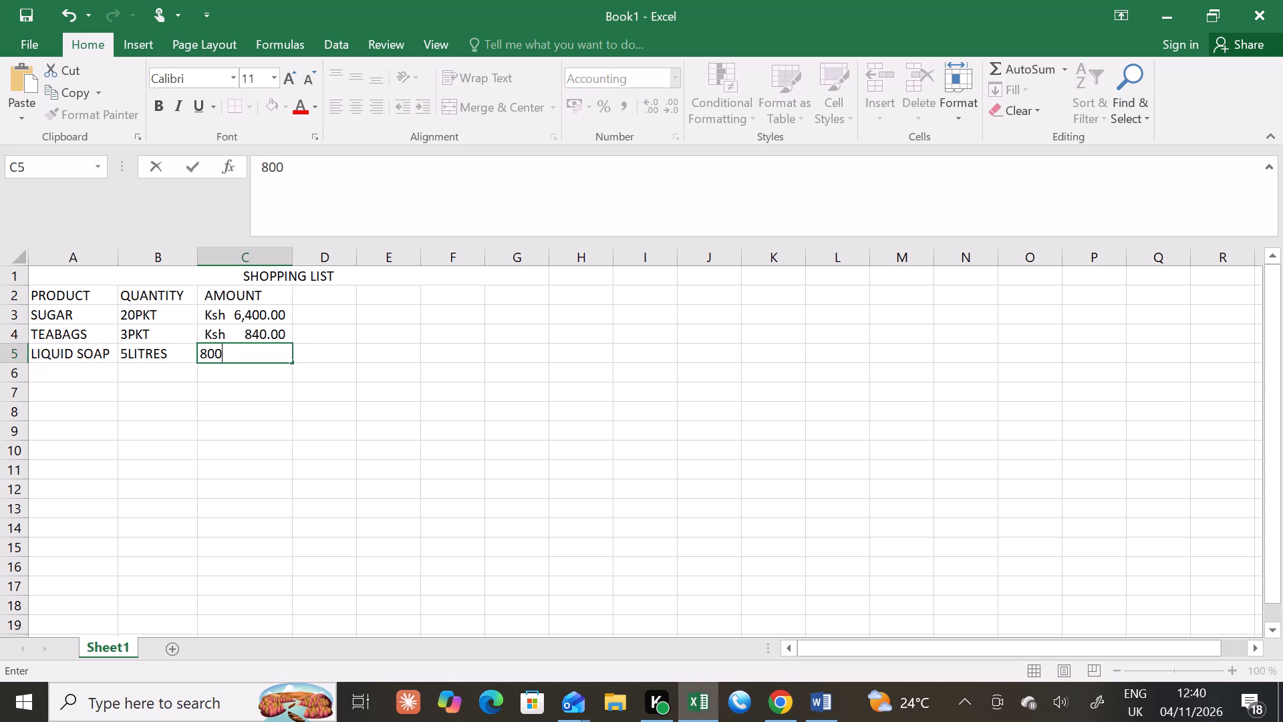
# Fill row 6 with the product BAR SOAP, quantity 1PC and amount 240.
pyautogui.moveTo(57, 368); pyautogui.dragTo(63, 370)
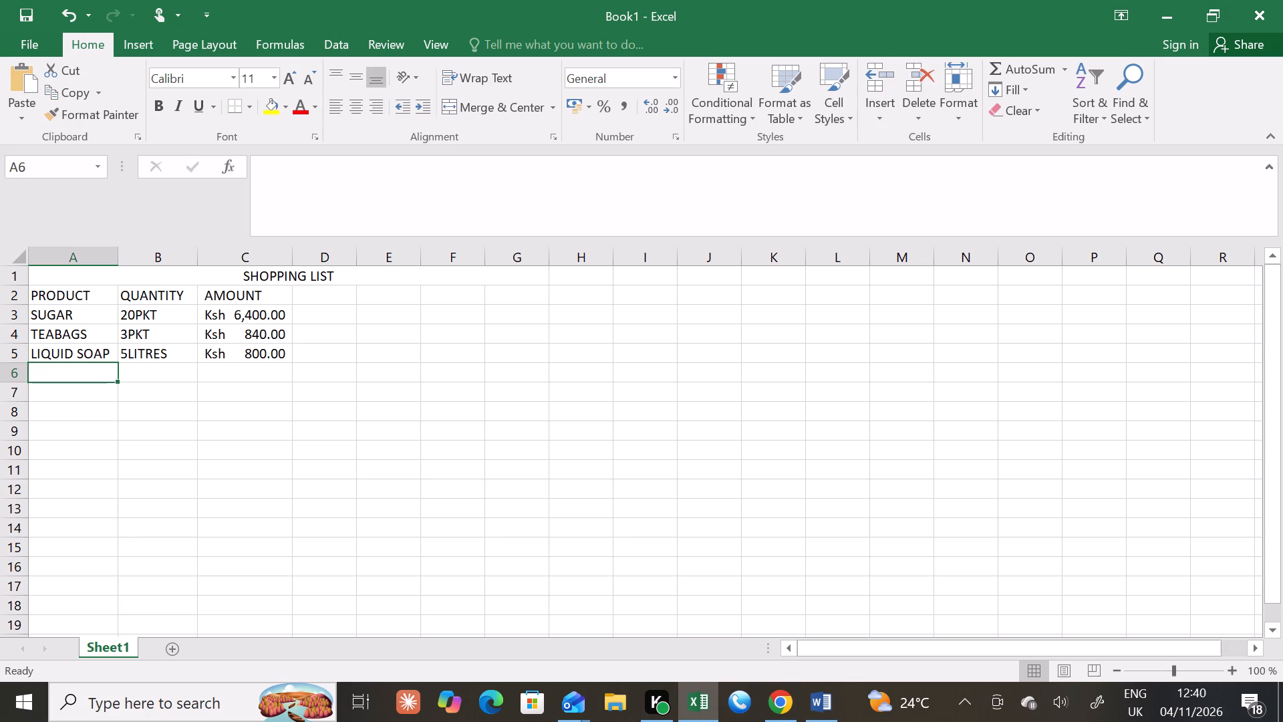
pyautogui.press('b')
pyautogui.write('AR')
pyautogui.press('space')
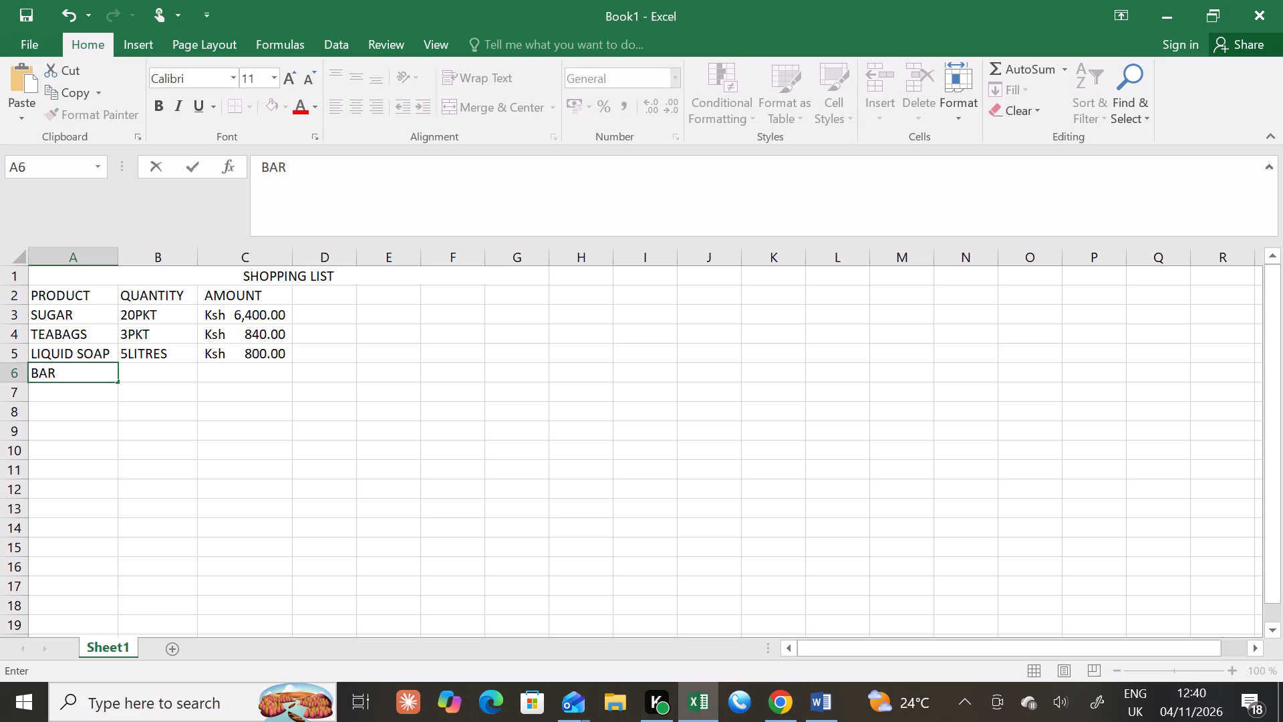
pyautogui.write('SOAP')
pyautogui.click(177, 366)
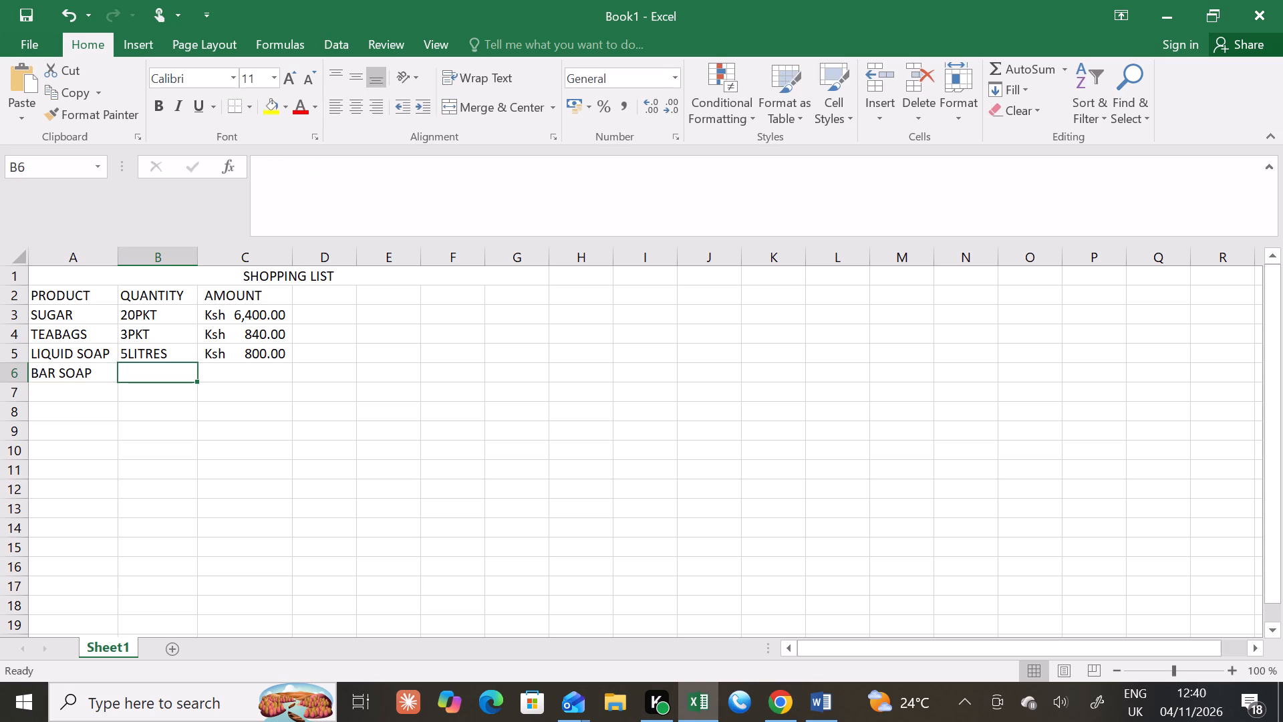
pyautogui.write('1PC')
pyautogui.click(270, 375)
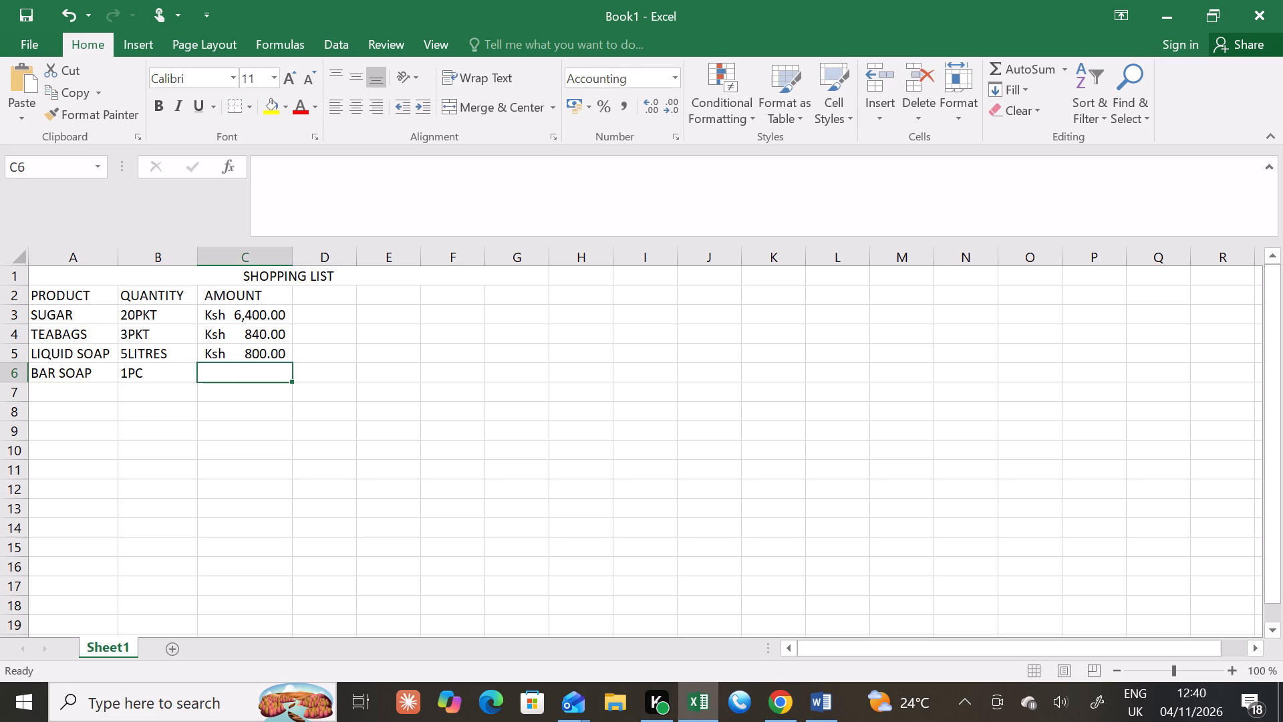
pyautogui.write('240')
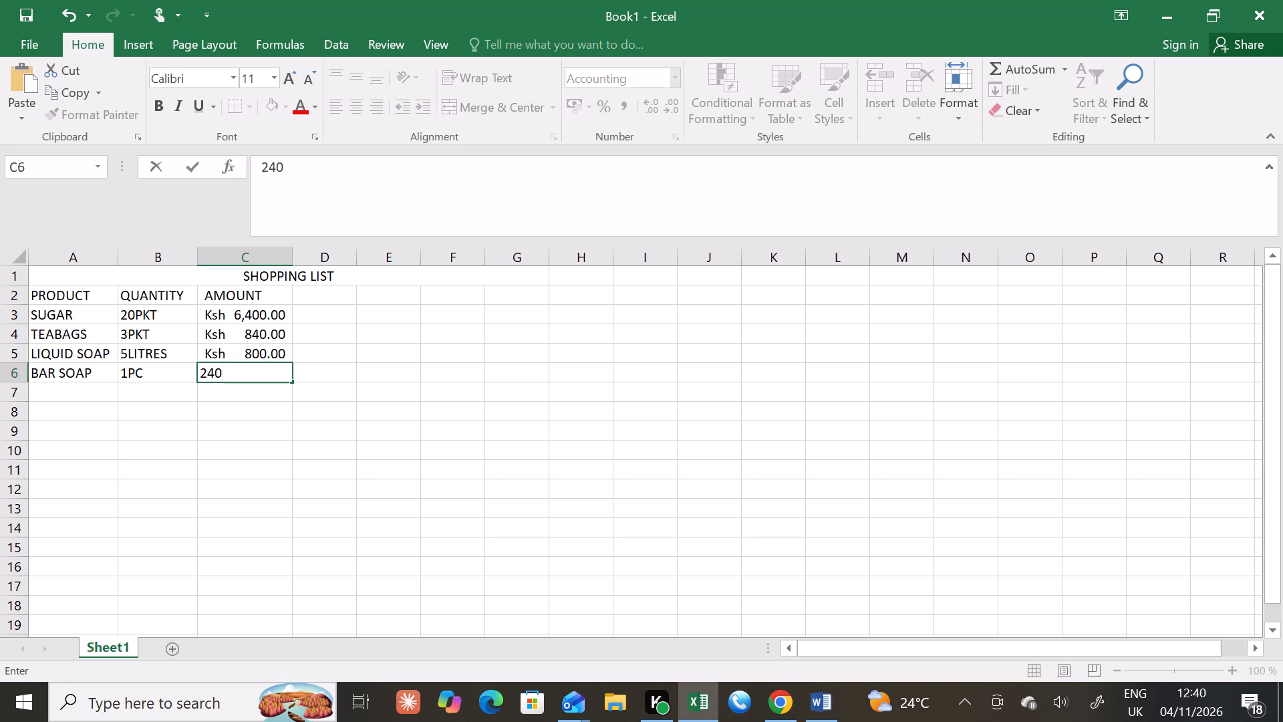
# Fill row 7 with the product MAGNEE, quantity 1PC and amount 280.
pyautogui.click(87, 387)
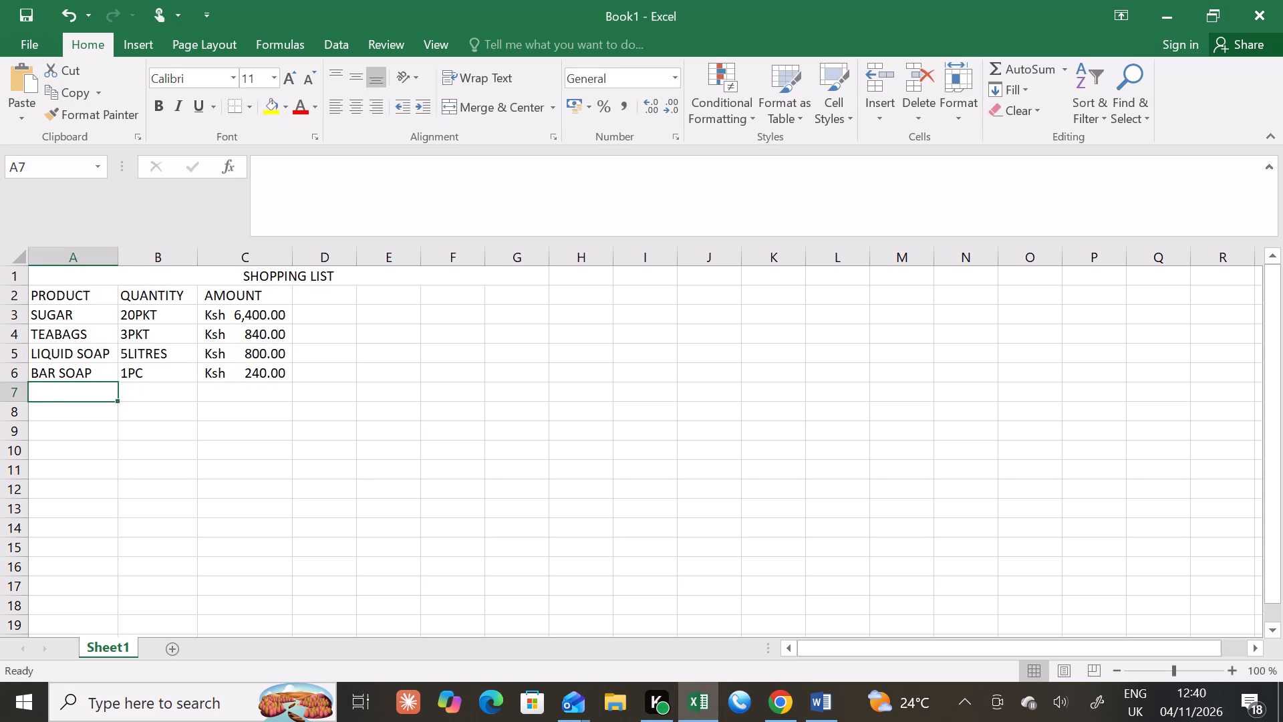
pyautogui.write('MAGNEE')
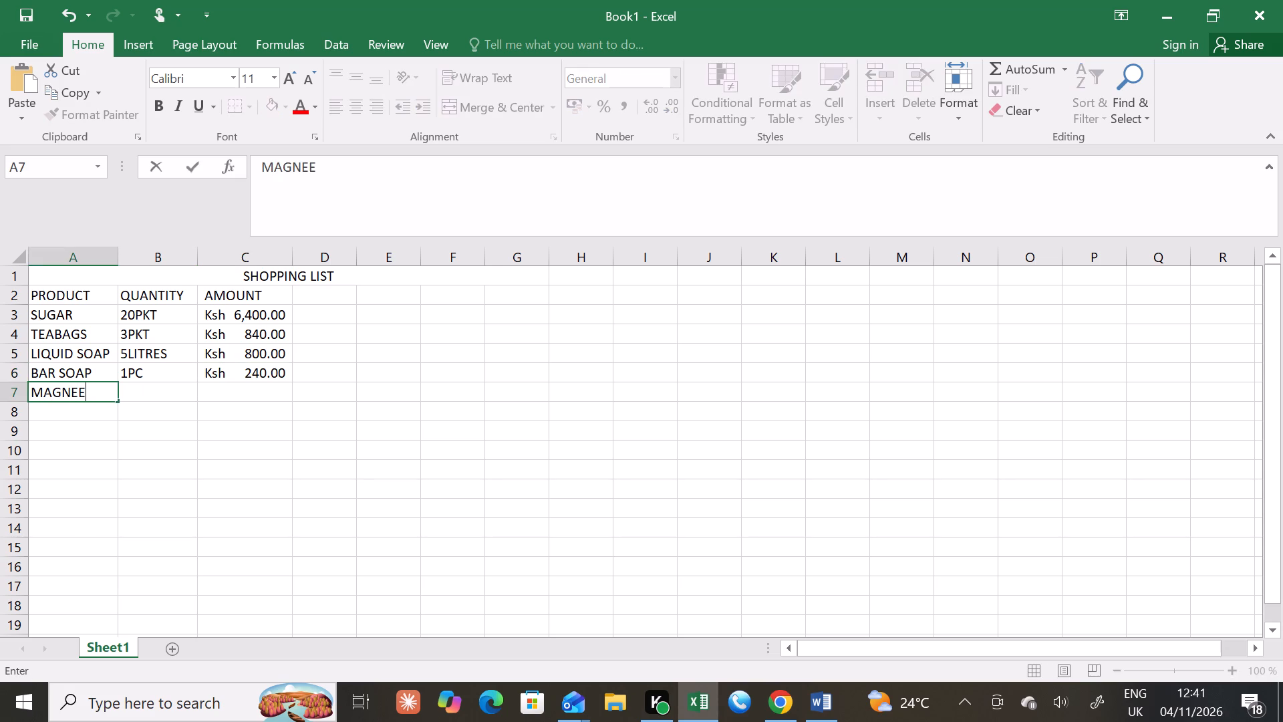
pyautogui.click(135, 394)
pyautogui.write('1PC')
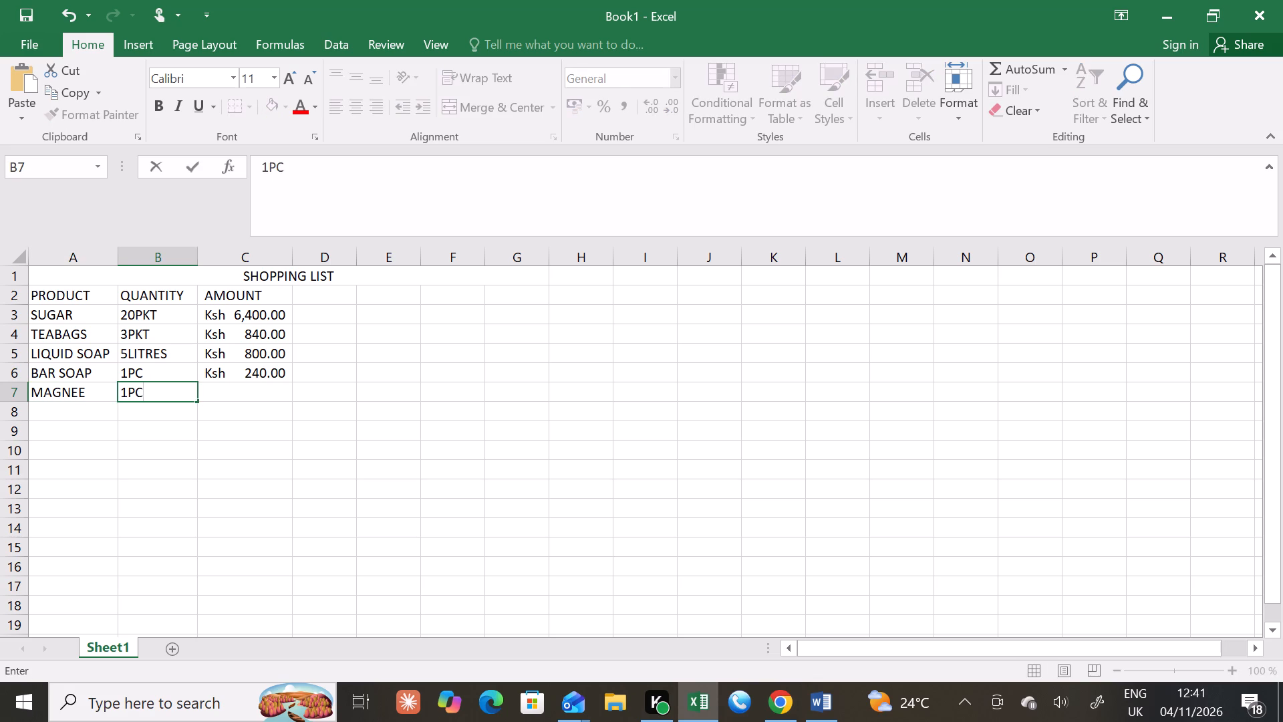
pyautogui.click(220, 390)
pyautogui.press('2')
pyautogui.press('8')
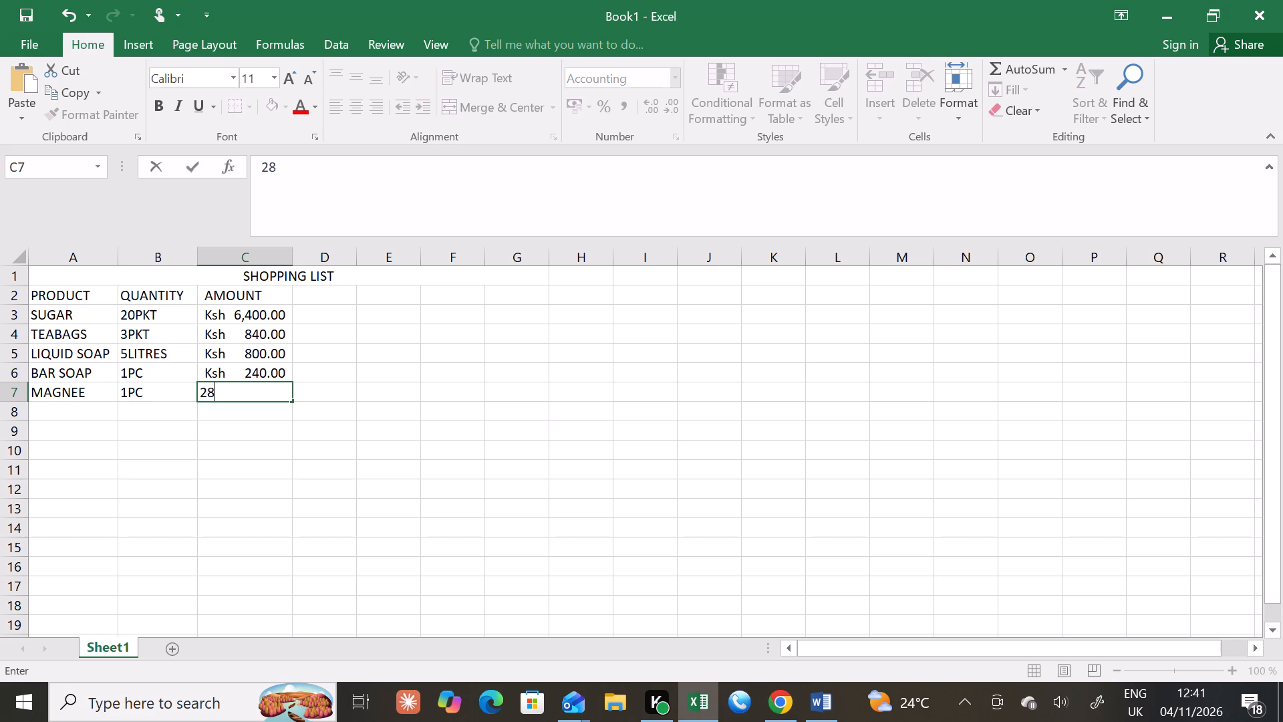
pyautogui.press('0')
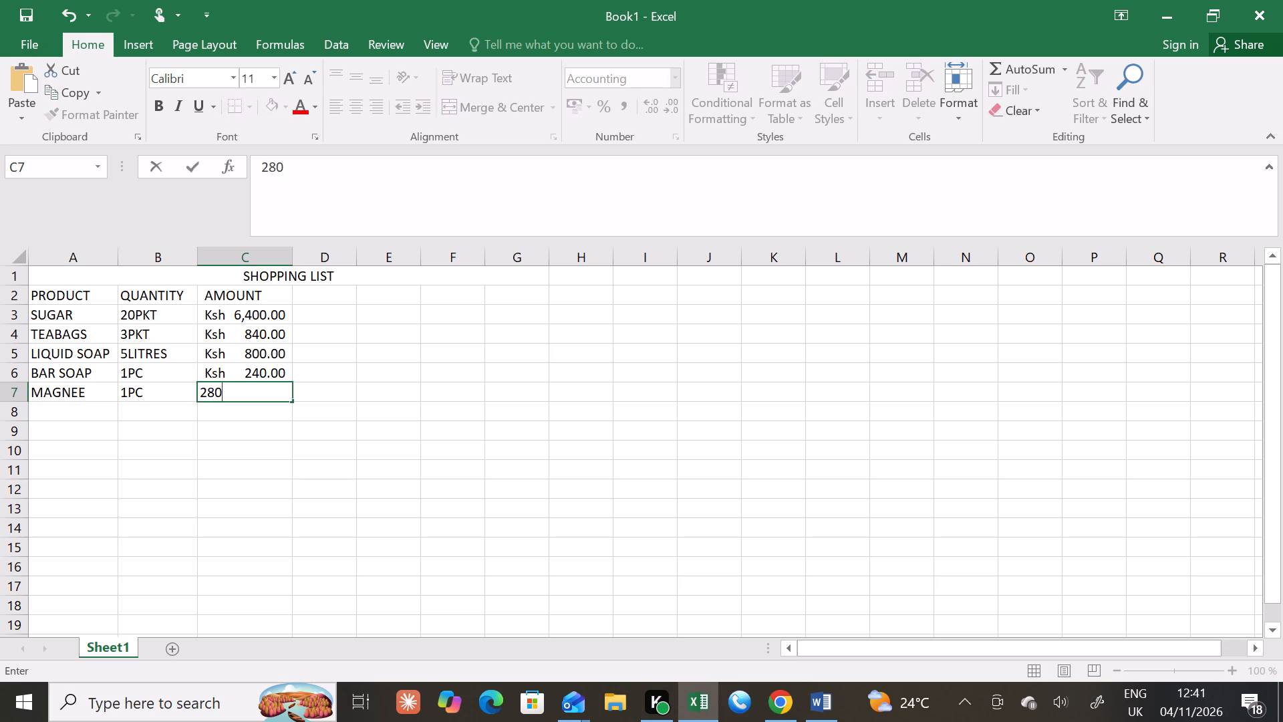
# Fill row 8 with the product SUPER BRITE, quantity 1PC and amount 250.
pyautogui.click(96, 412)
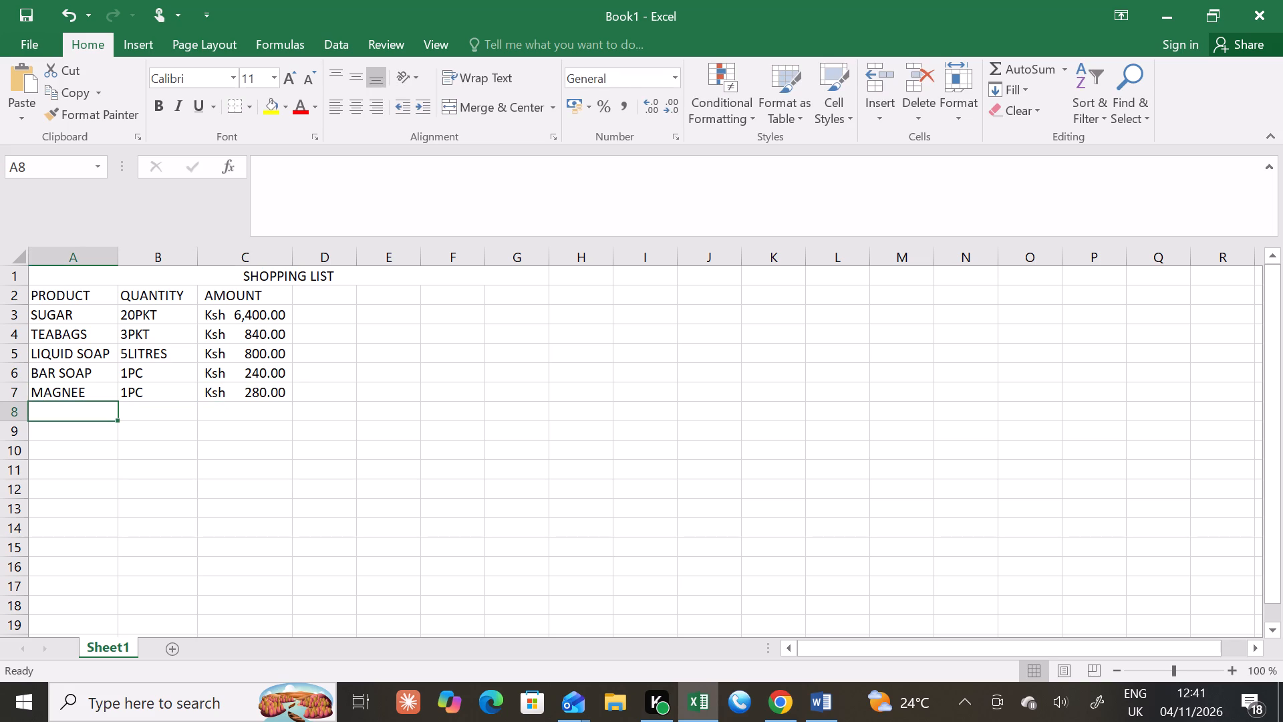
pyautogui.write('SUPER')
pyautogui.press('space')
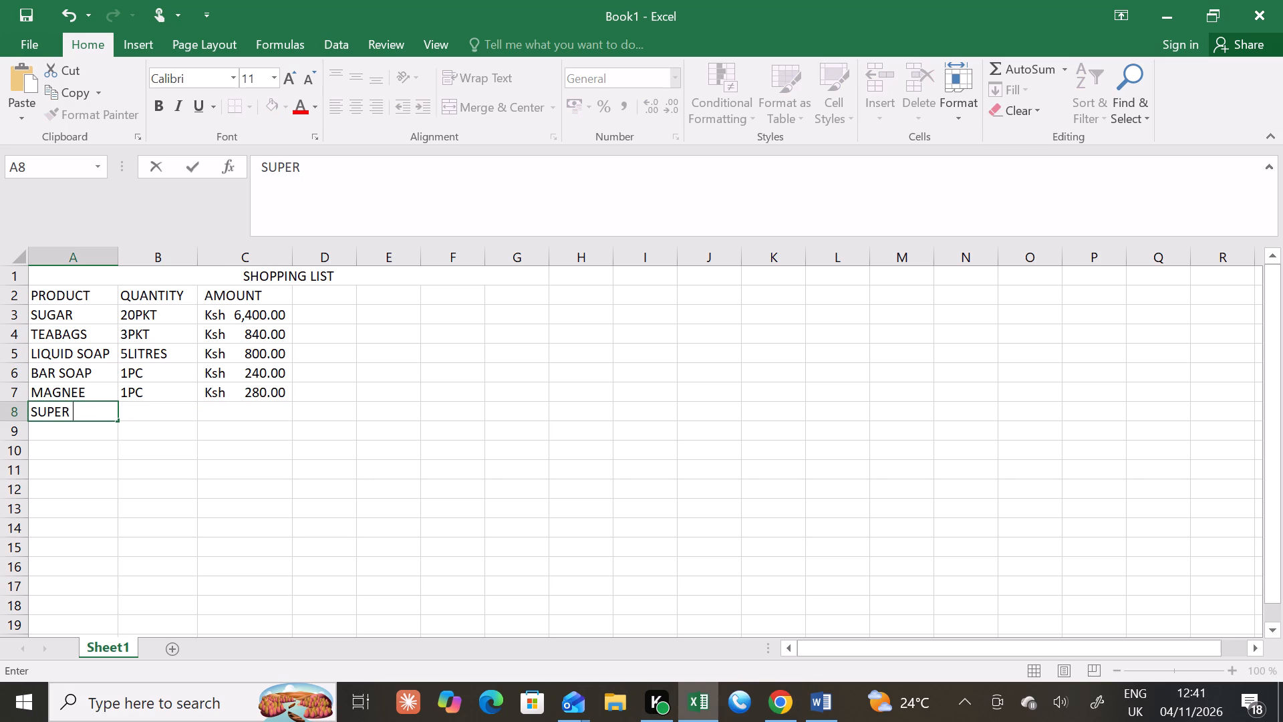
pyautogui.write('BRITE')
pyautogui.click(142, 418)
pyautogui.write('1PC')
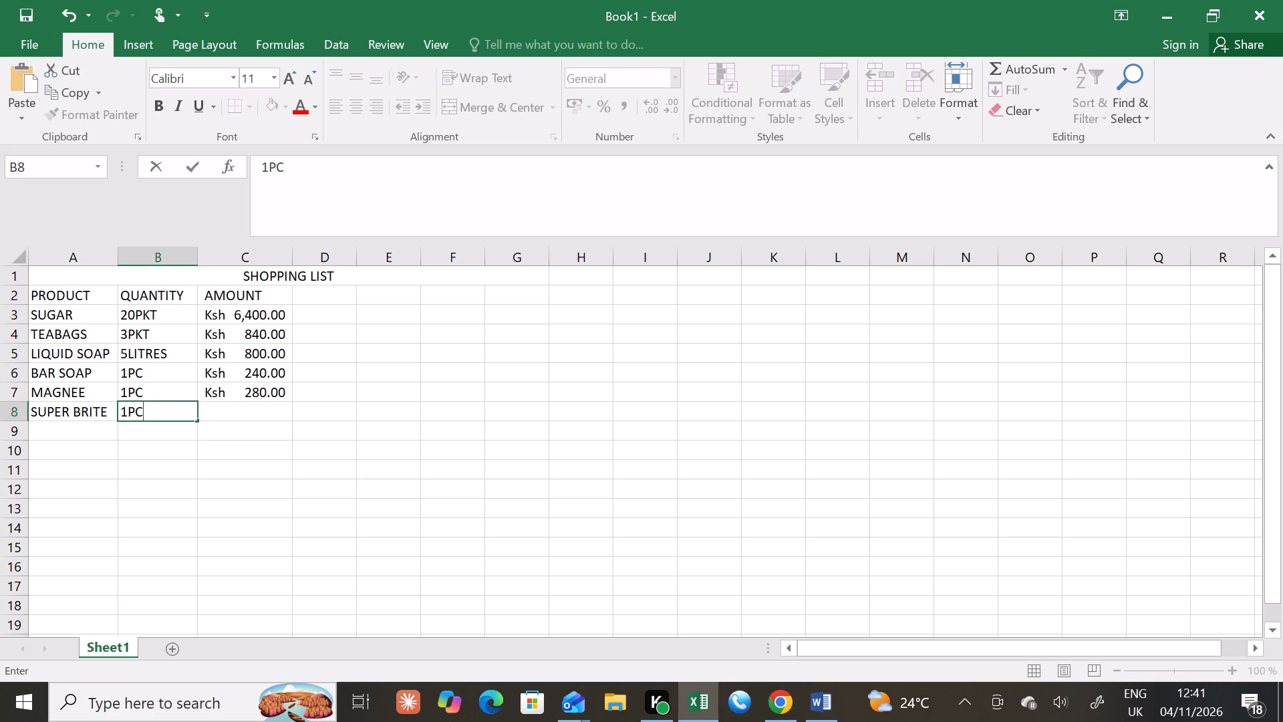
pyautogui.click(221, 406)
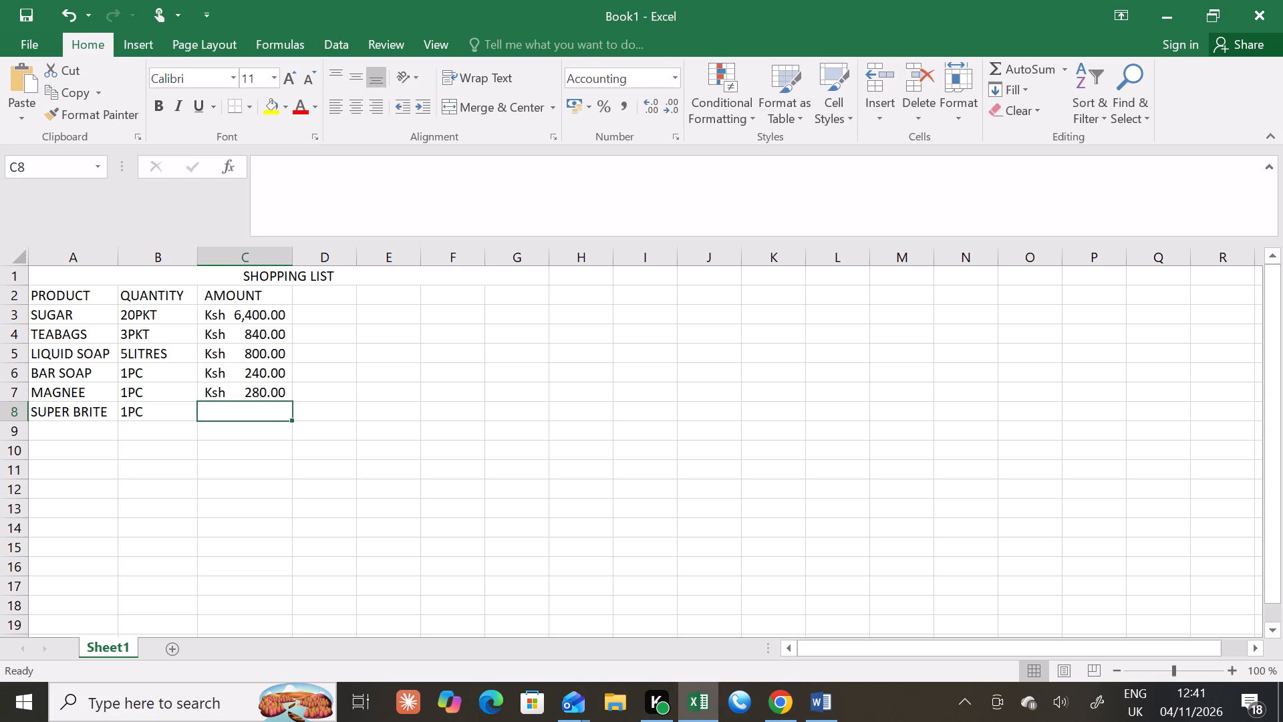
pyautogui.write('25')
pyautogui.press('0')
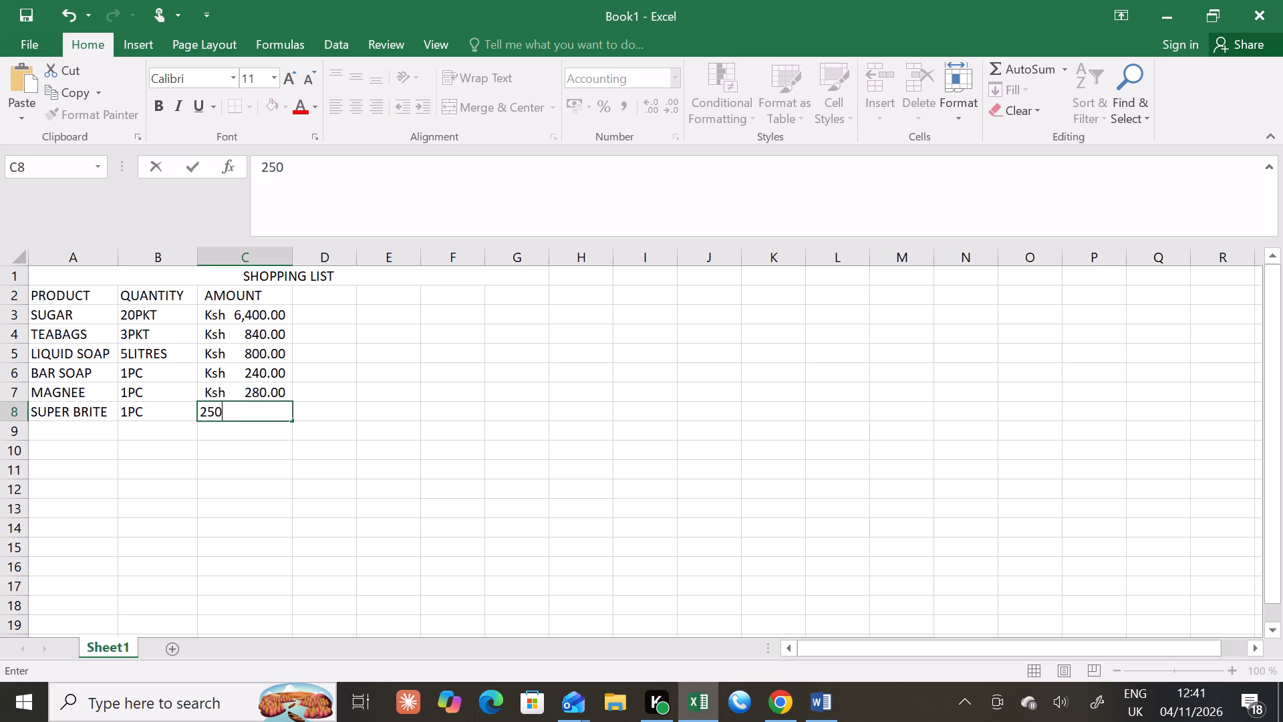
# Enter CAB TRANSPORT as the product in row 9, directly below SUPER BRITE.
pyautogui.click(100, 444)
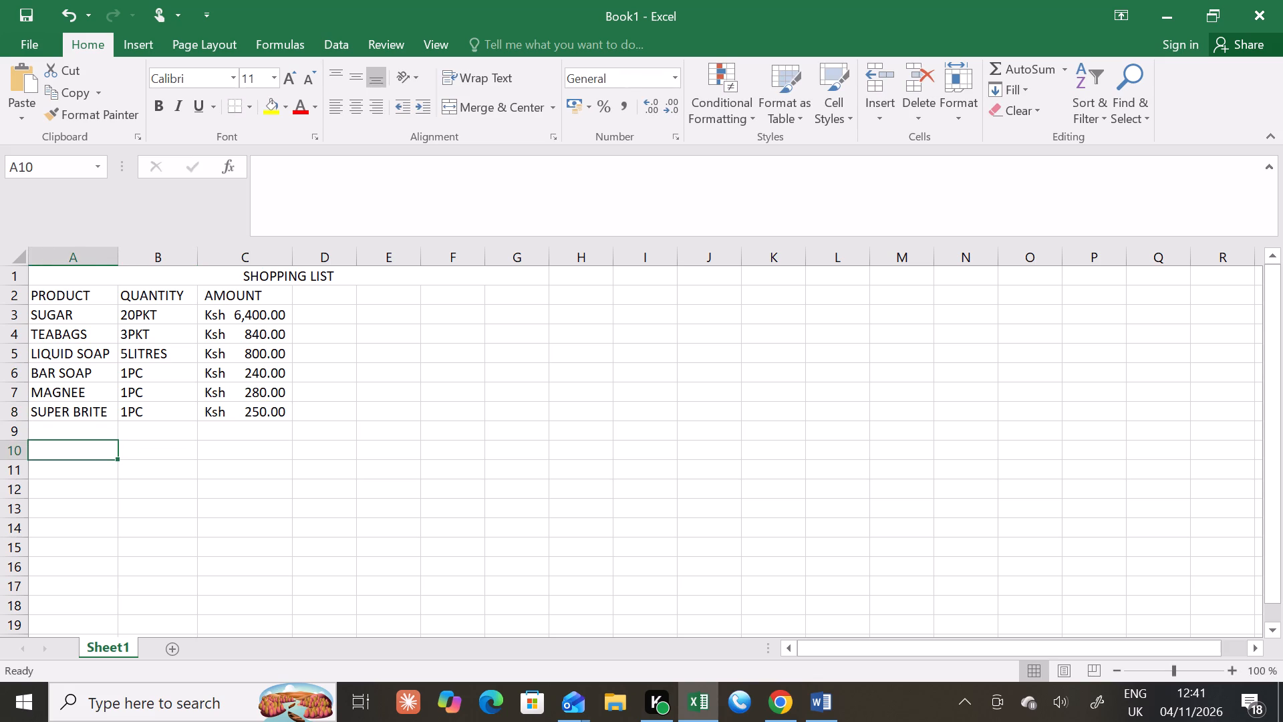
pyautogui.click(102, 435)
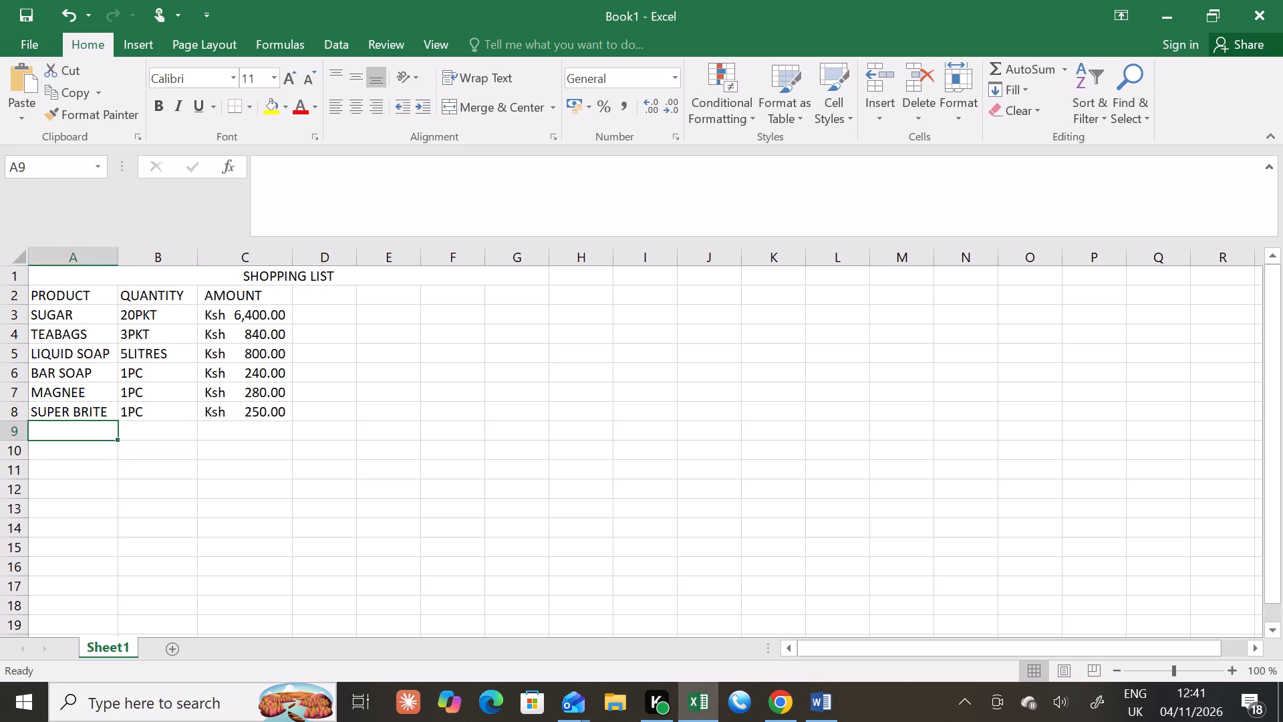
pyautogui.write('CAB')
pyautogui.press('space')
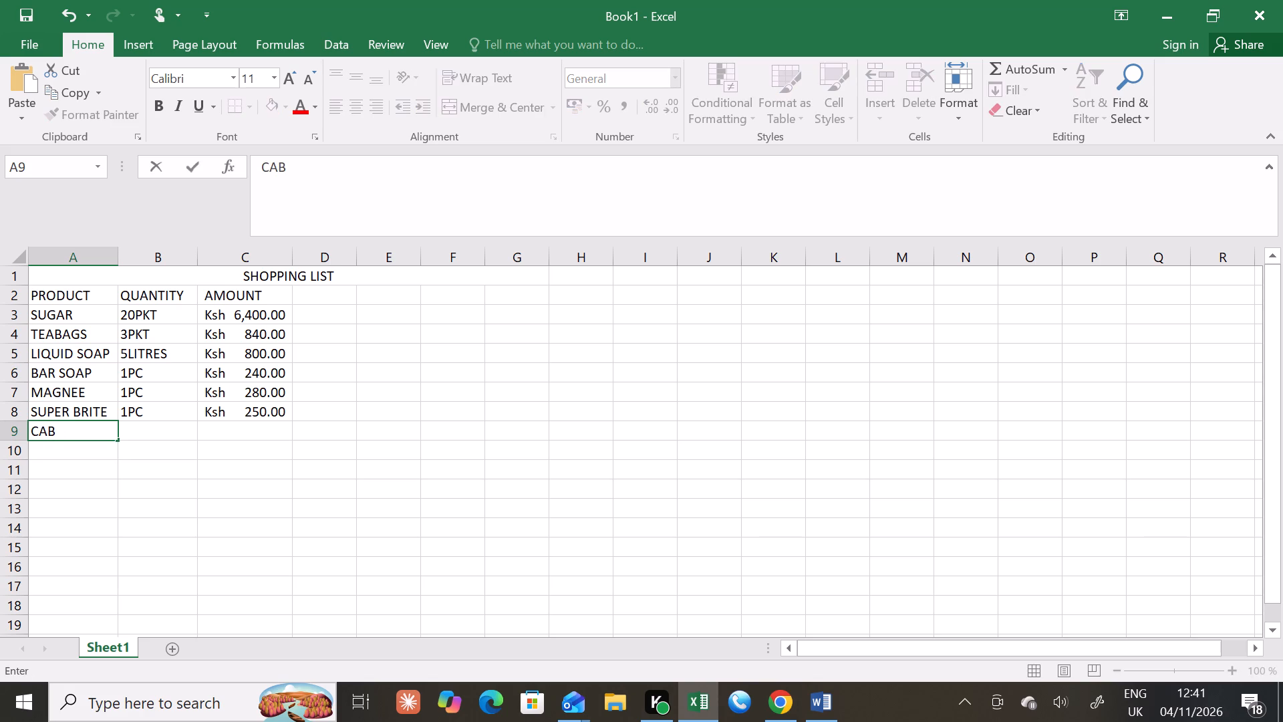
pyautogui.write('TRANSPORT')
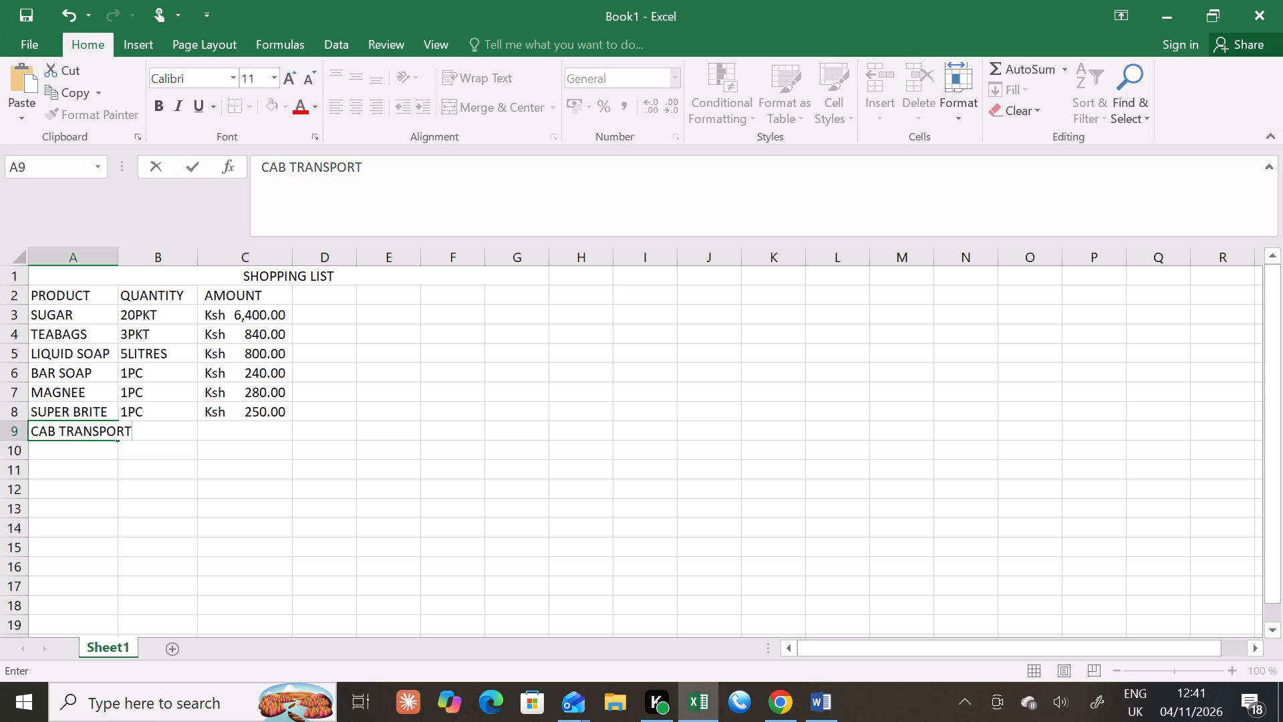
# Widen the PRODUCT column A slightly so that the CAB TRANSPORT entry fits.
pyautogui.click(88, 265)
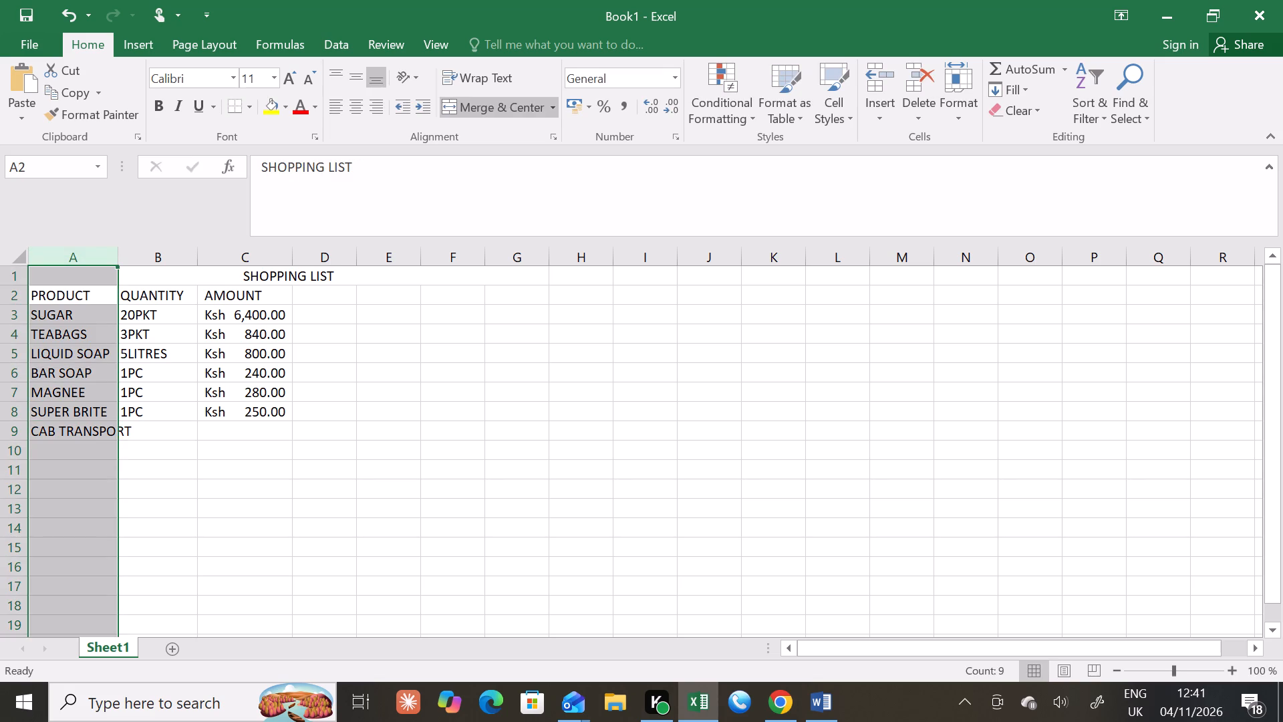
pyautogui.moveTo(114, 264); pyautogui.dragTo(123, 265)
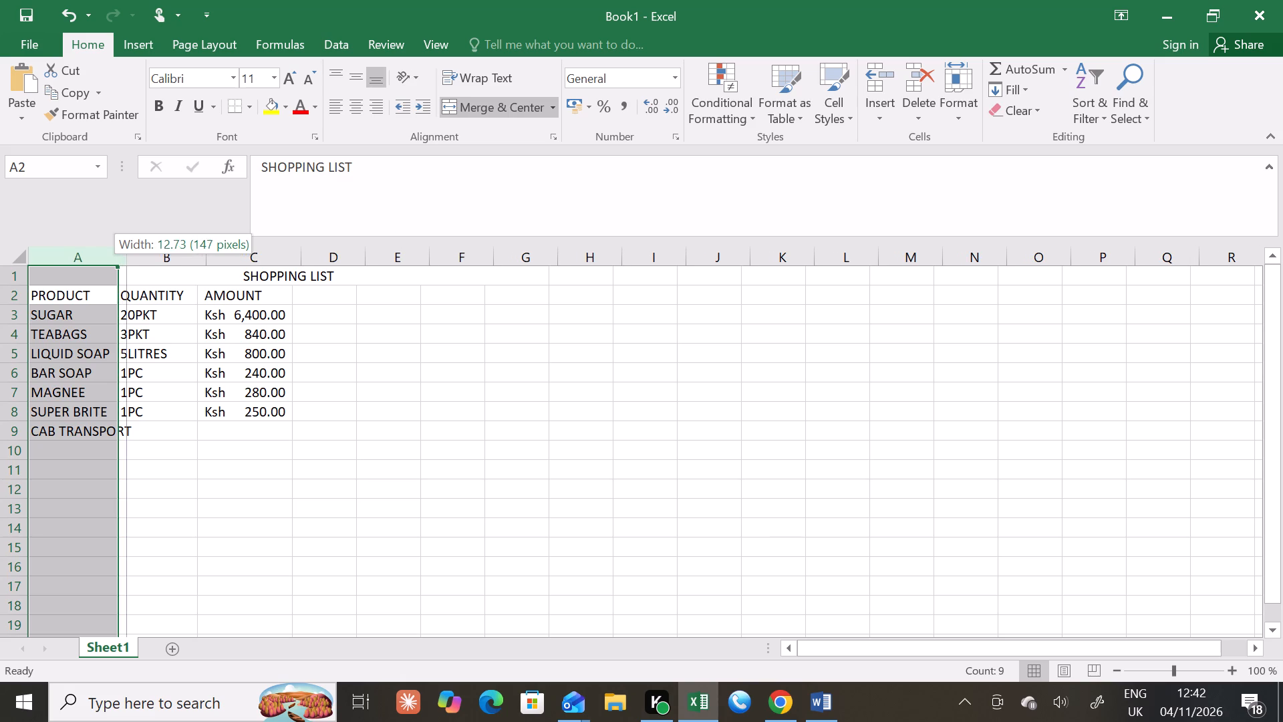
pyautogui.moveTo(123, 265); pyautogui.dragTo(127, 267)
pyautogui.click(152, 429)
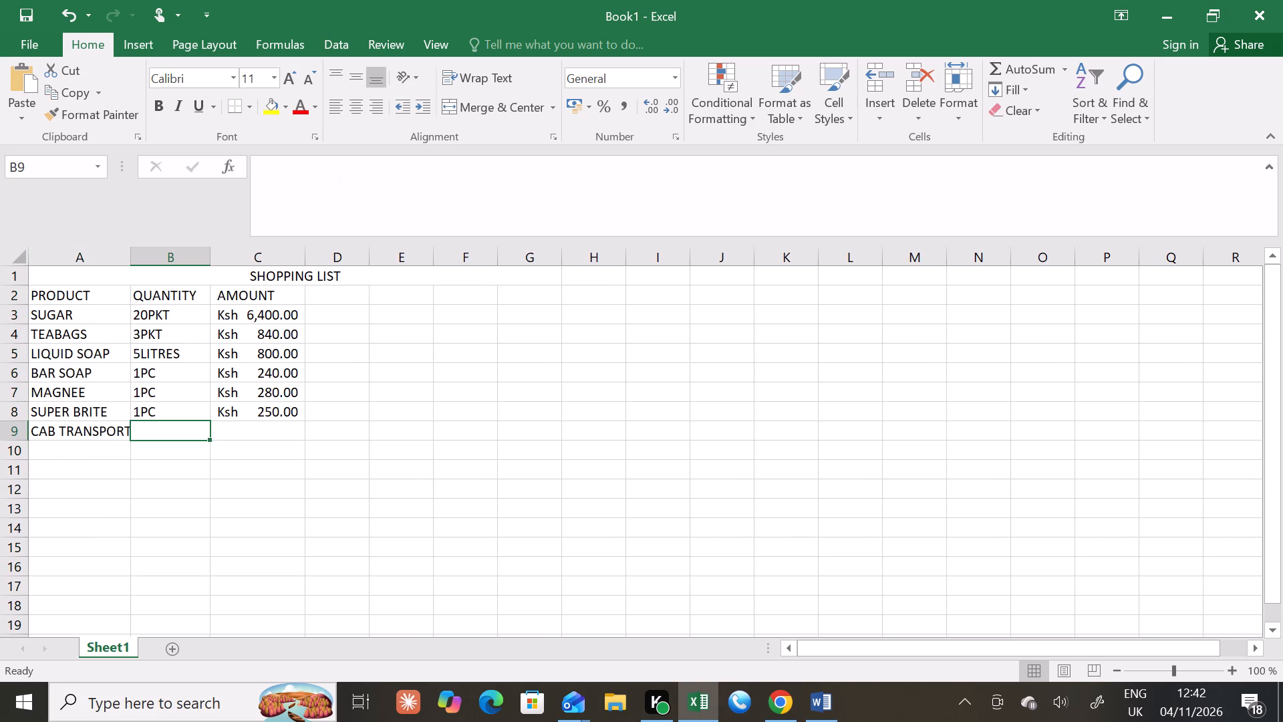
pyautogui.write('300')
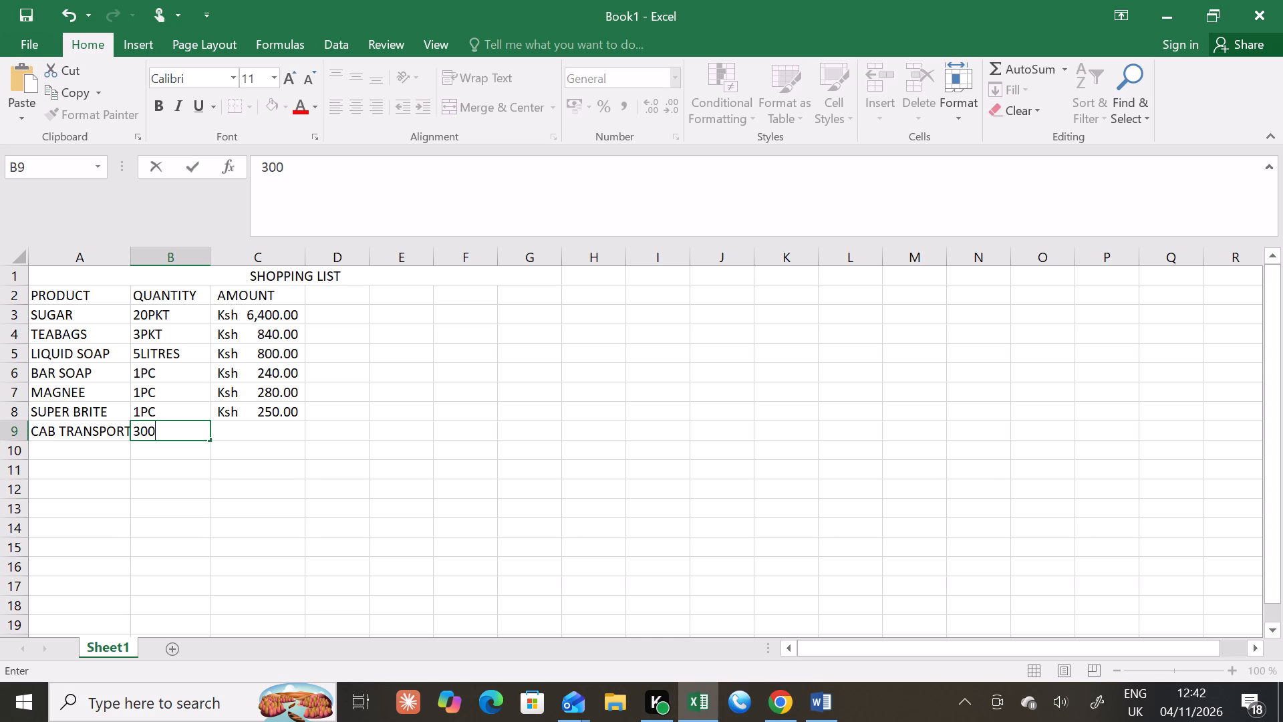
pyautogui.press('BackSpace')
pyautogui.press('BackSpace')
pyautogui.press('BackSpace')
# Complete the CAB TRANSPORT row with the quantity Two way and the amount 300.
pyautogui.write('TW')
pyautogui.press('o')
pyautogui.press('BackSpace')
pyautogui.press('BackSpace')
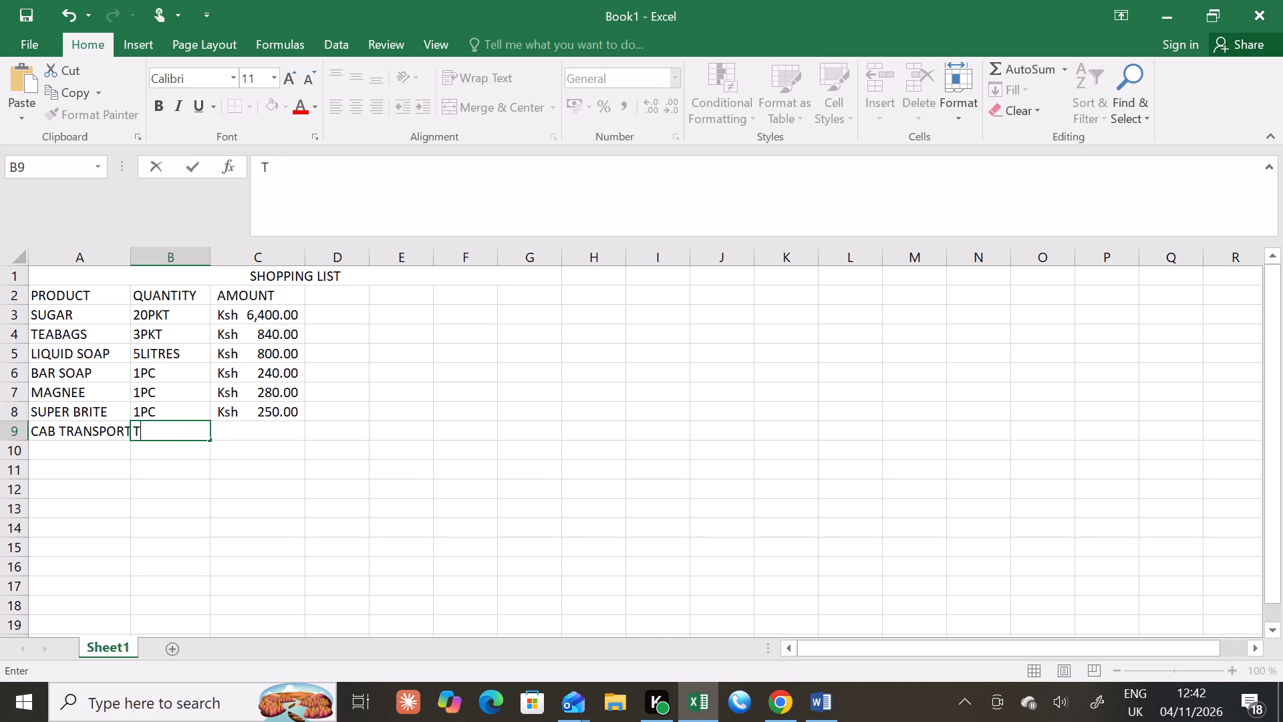
pyautogui.write('wo way')
pyautogui.click(249, 427)
pyautogui.write('300')
# Fill row 10 with the product Air freshner, quantity 1pc and amount 400.
pyautogui.click(44, 447)
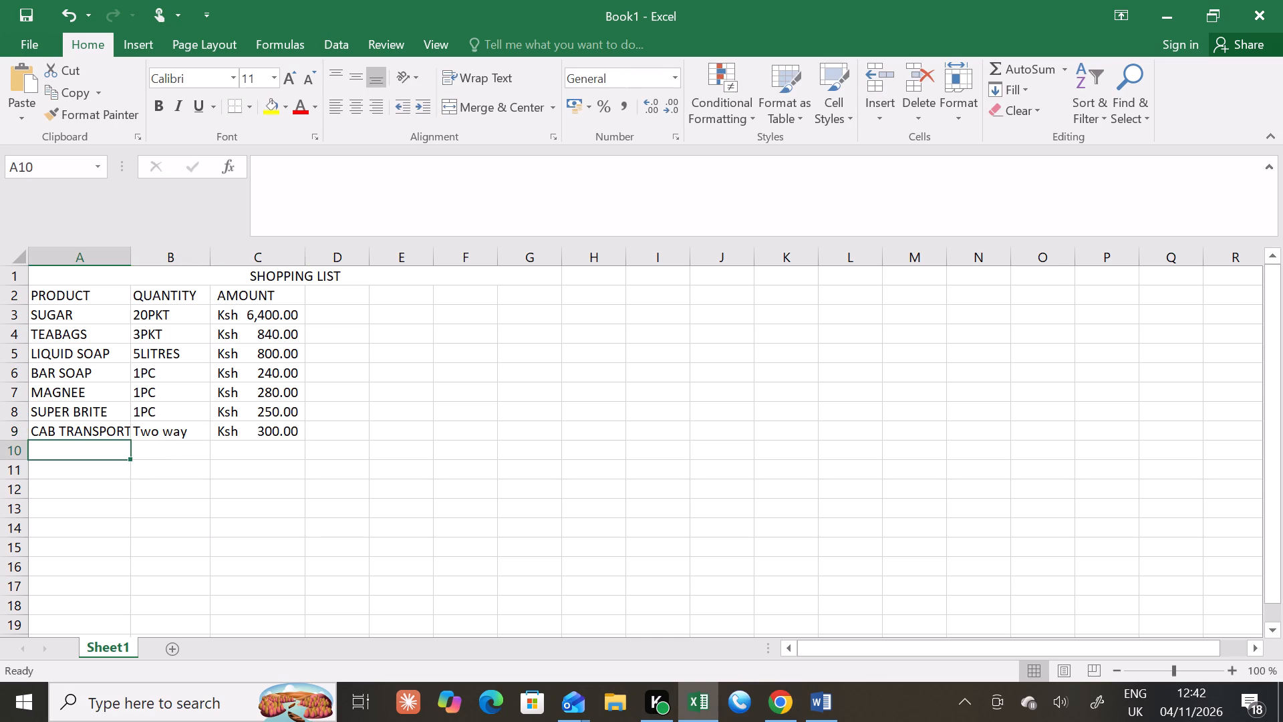
pyautogui.press('a')
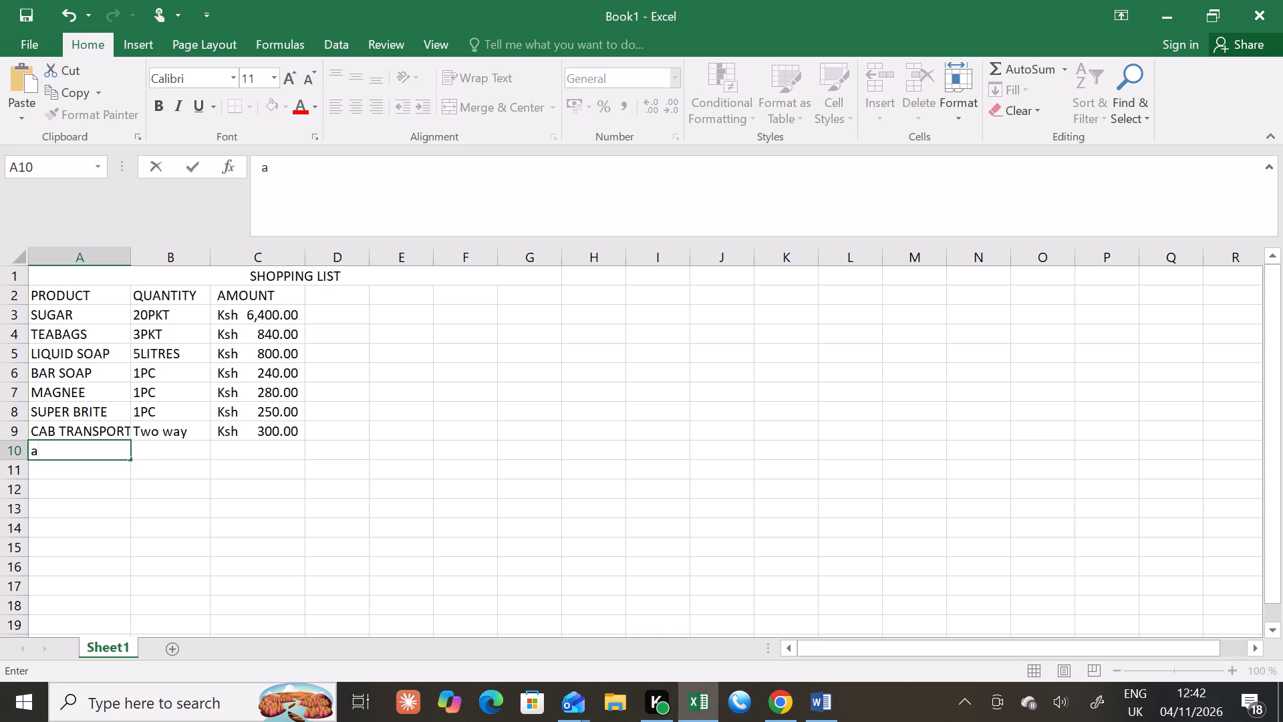
pyautogui.press('BackSpace')
pyautogui.press('a')
pyautogui.click(154, 448)
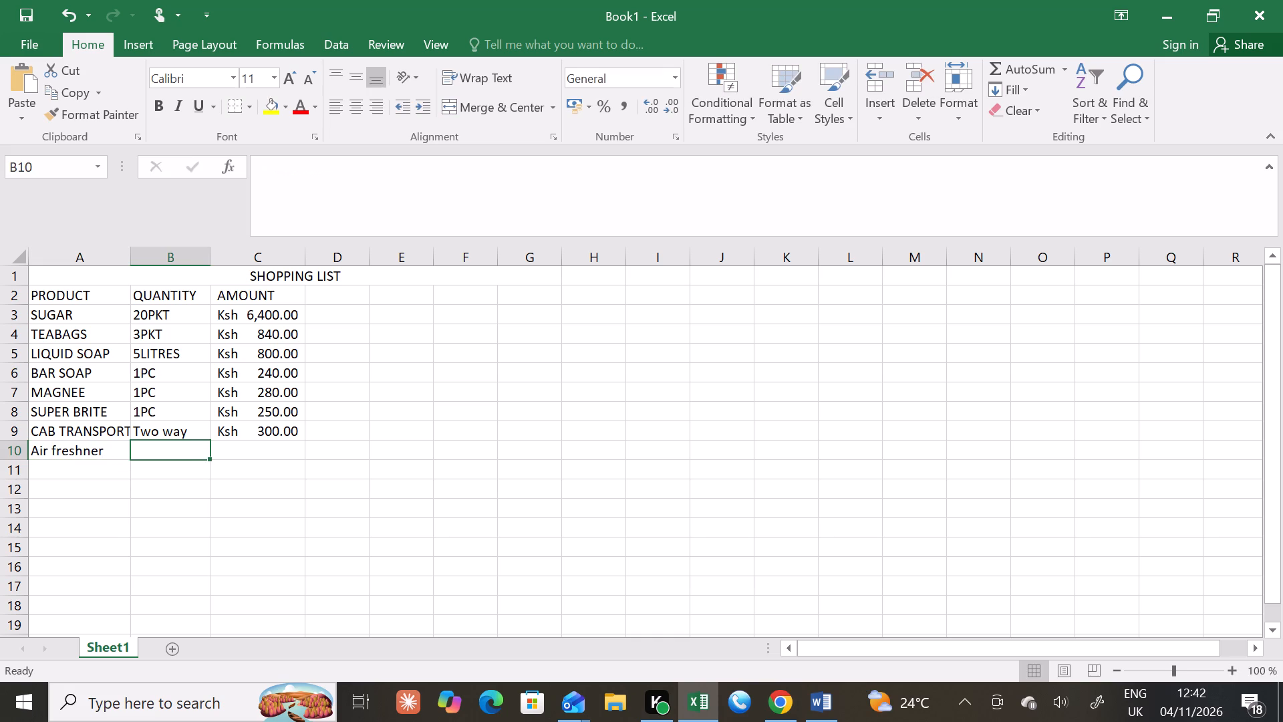
pyautogui.write('1pc')
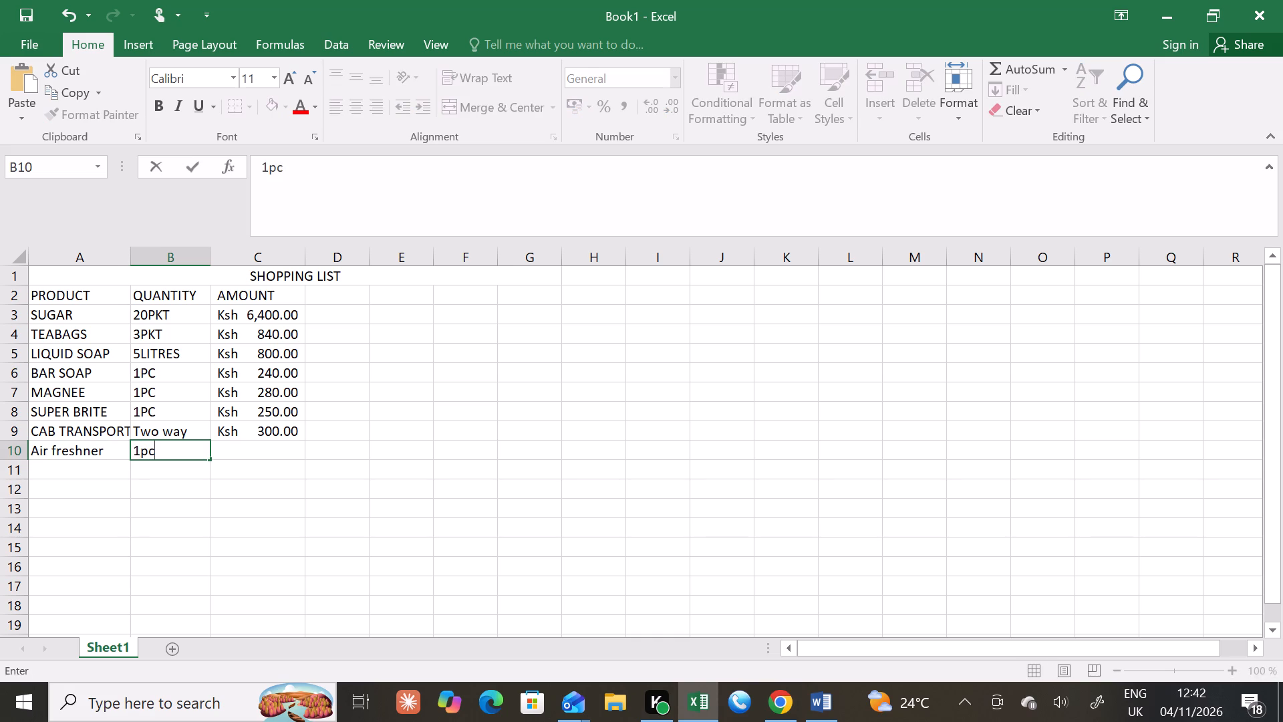
pyautogui.click(239, 443)
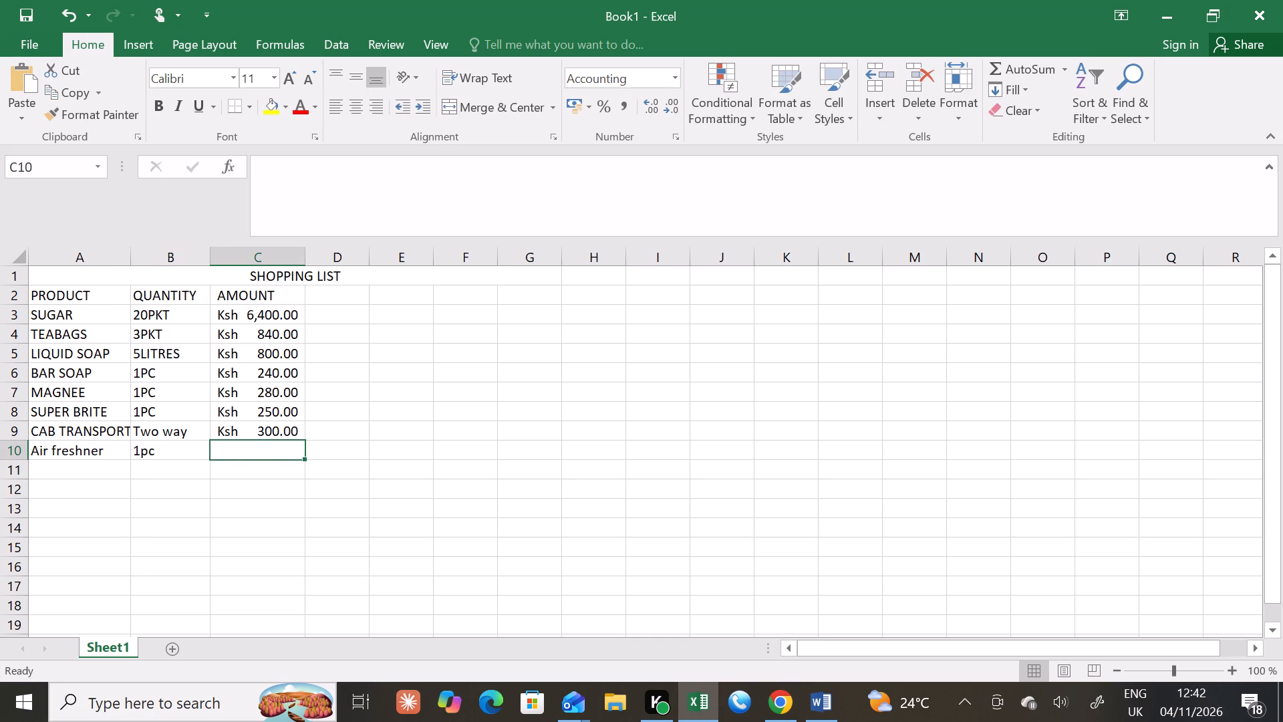
pyautogui.write('400')
pyautogui.click(88, 457)
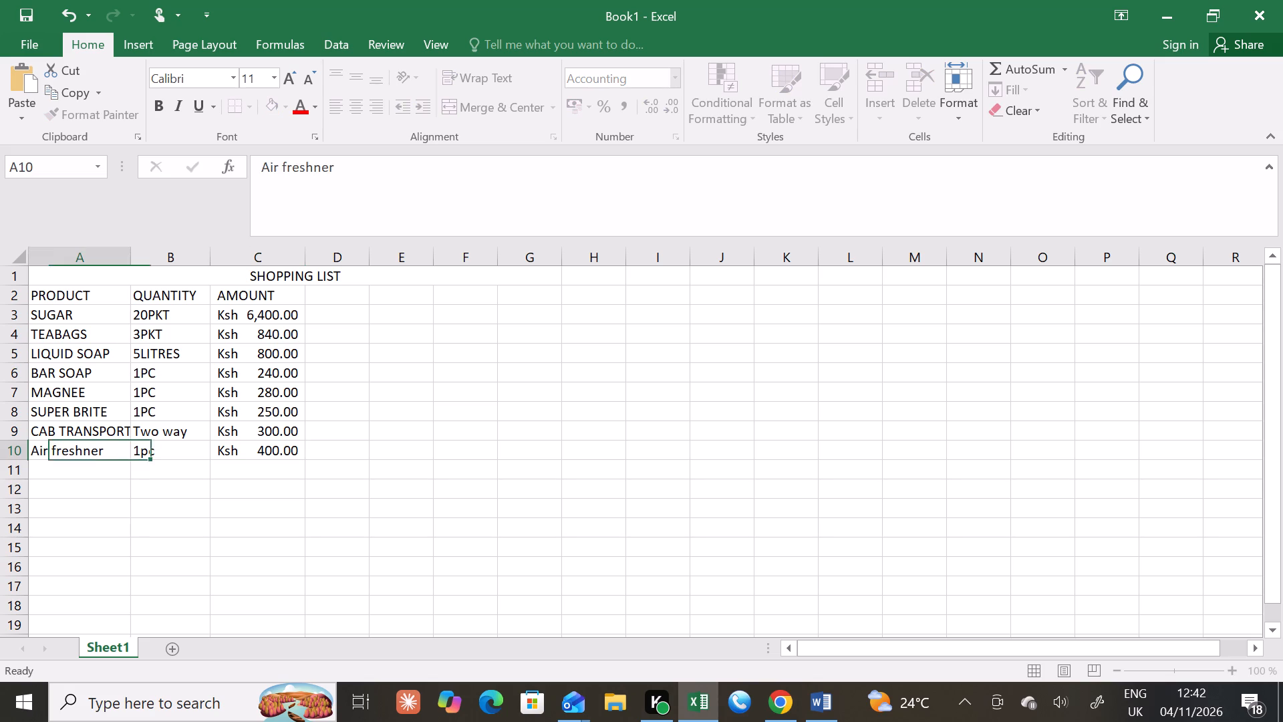
pyautogui.click(88, 461)
pyautogui.click(88, 461)
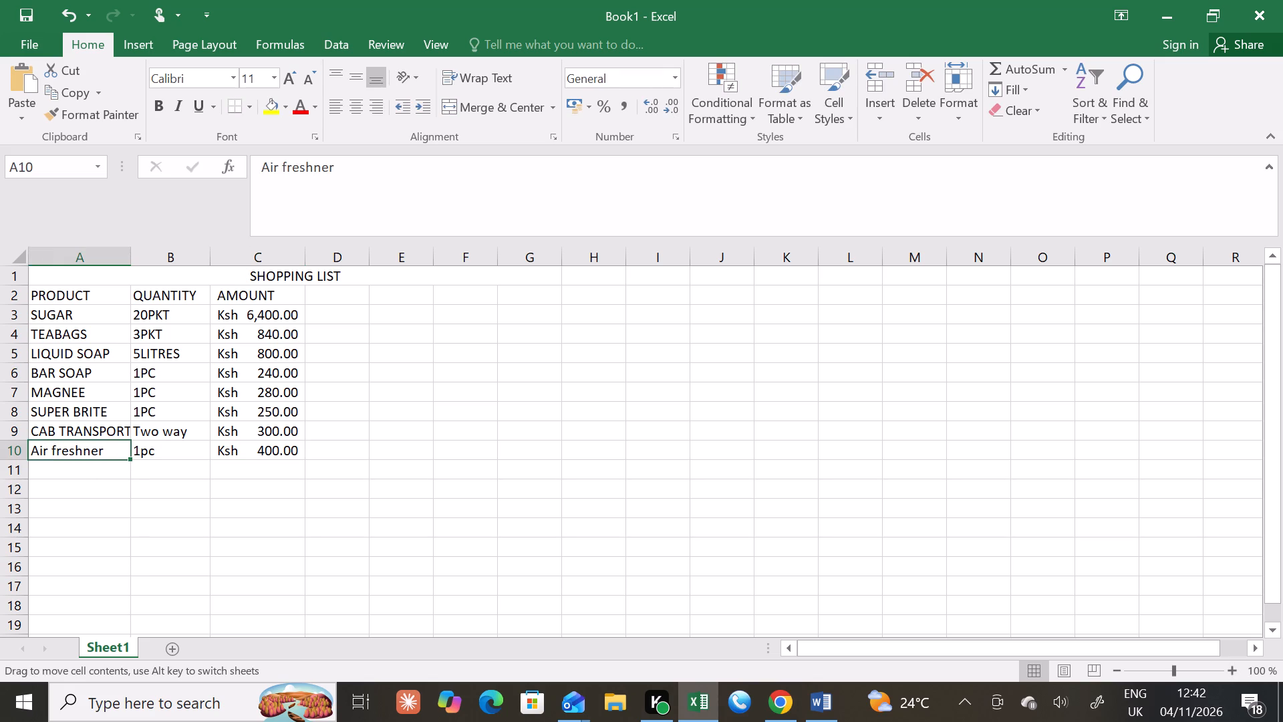
# Fill row 11 with the product PLEDGE in capitals, quantity 1PC and amount 350.
pyautogui.click(89, 469)
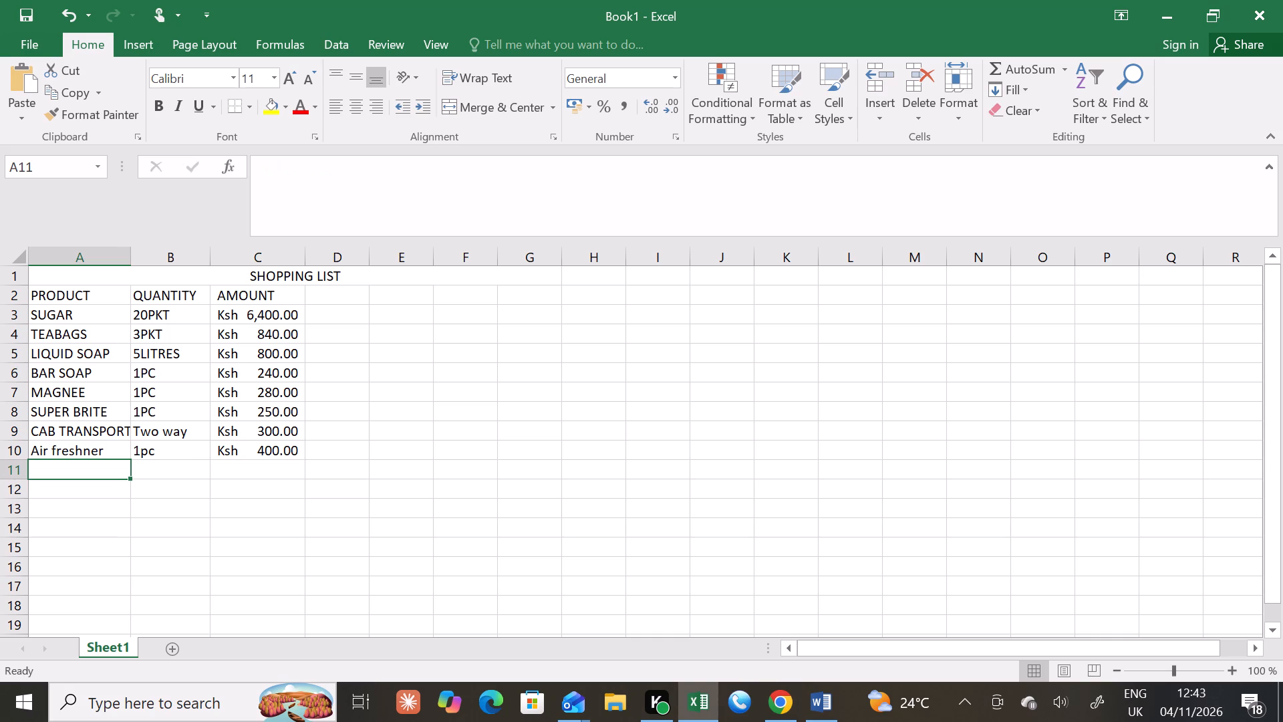
pyautogui.write('pledh')
pyautogui.press('BackSpace')
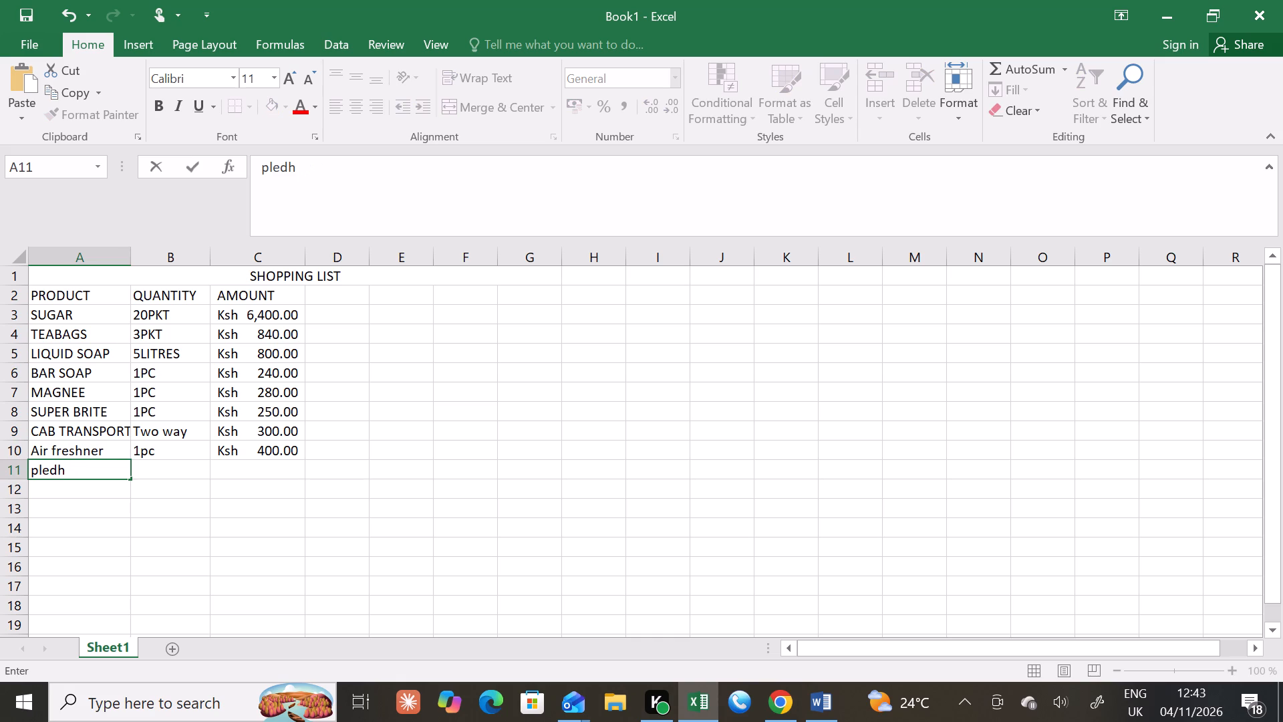
pyautogui.write('ge')
pyautogui.press('BackSpace')
pyautogui.press('BackSpace')
pyautogui.press('BackSpace')
pyautogui.press('BackSpace')
pyautogui.press('BackSpace')
pyautogui.press('BackSpace')
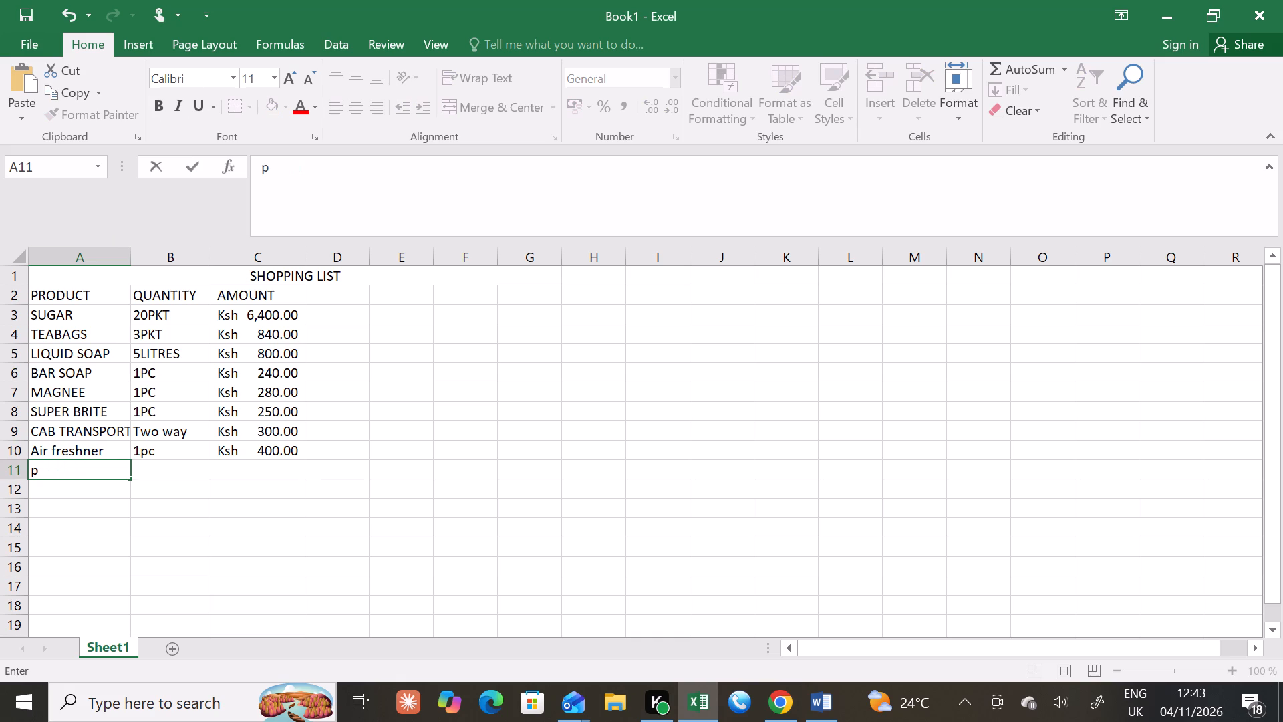
pyautogui.write('PLEDGE')
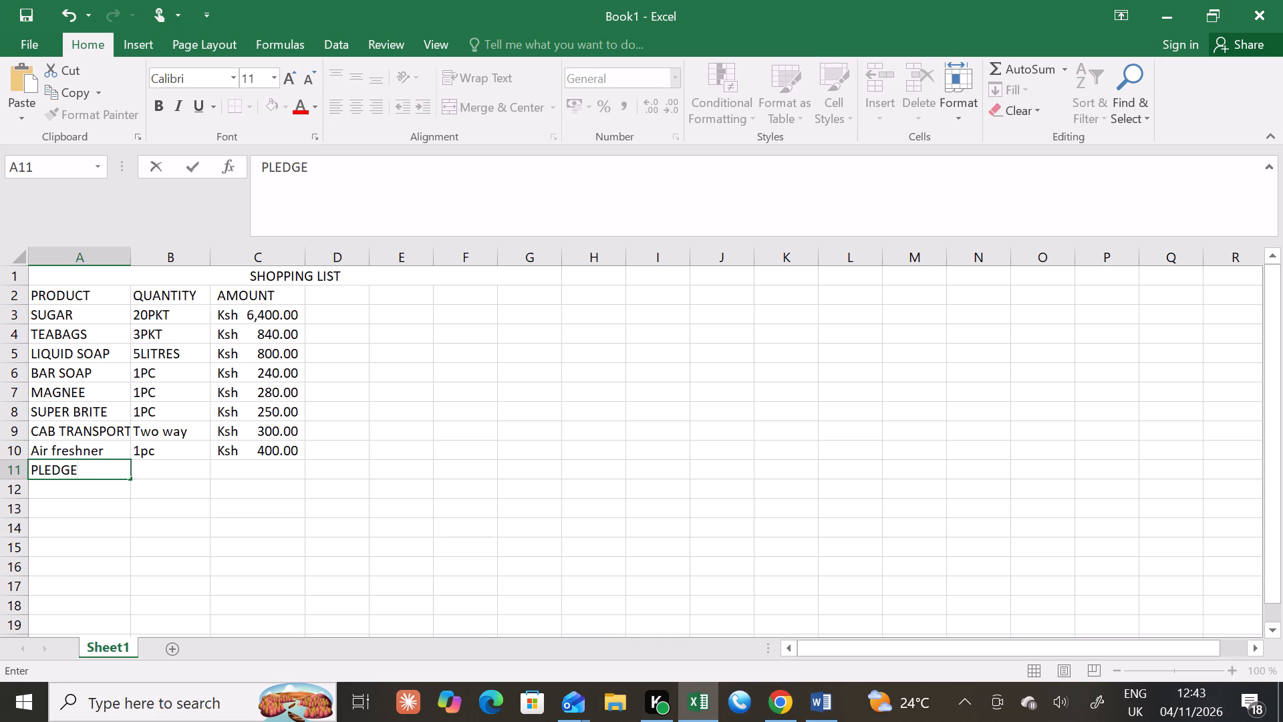
pyautogui.click(199, 475)
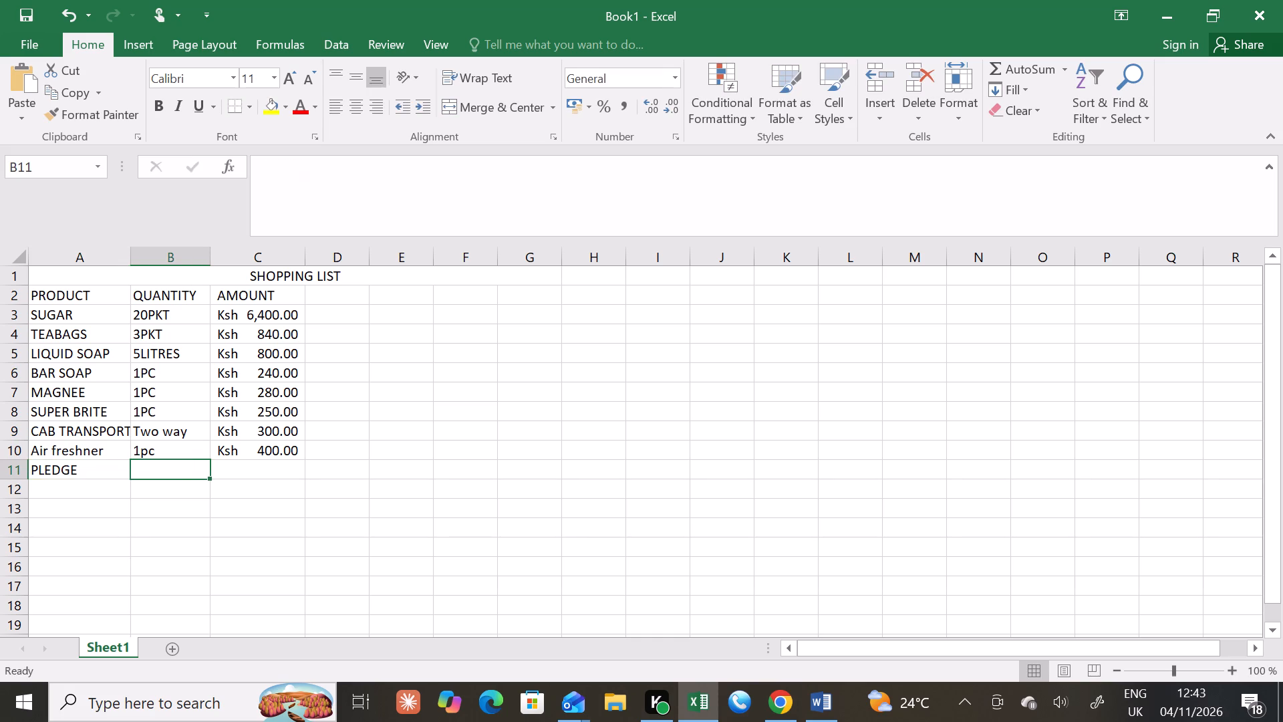
pyautogui.write('1PC')
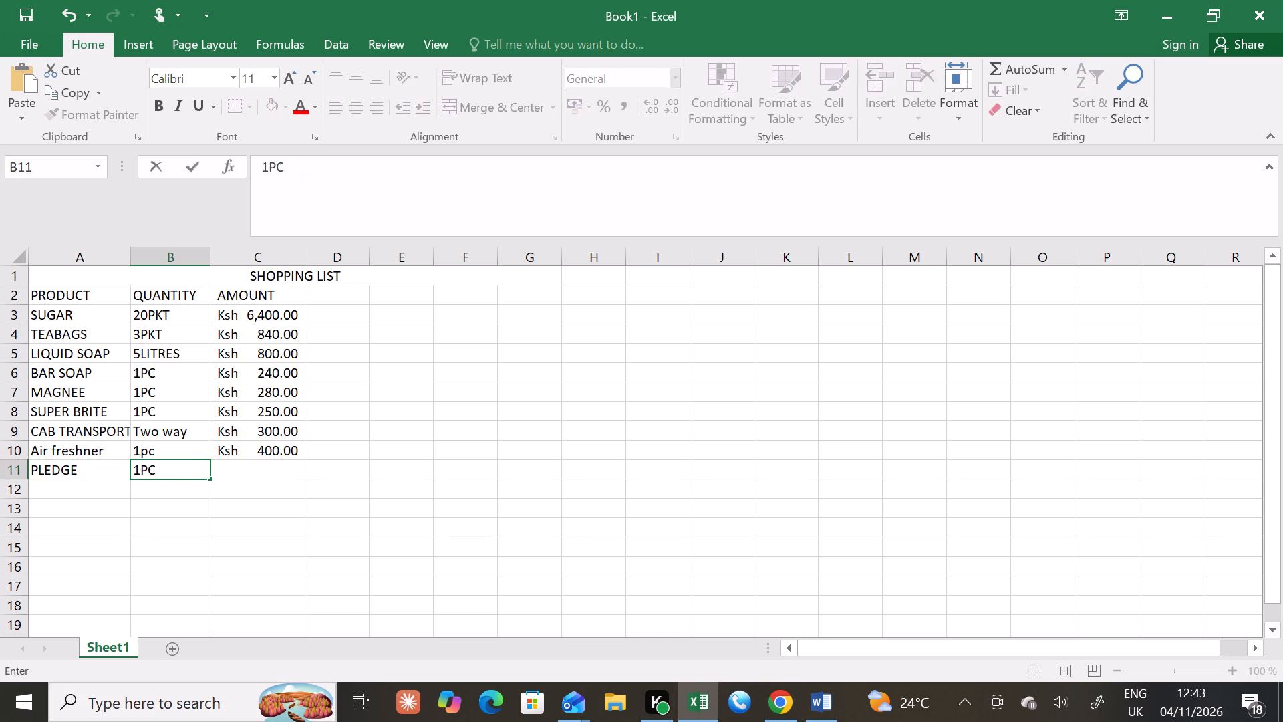
pyautogui.click(243, 478)
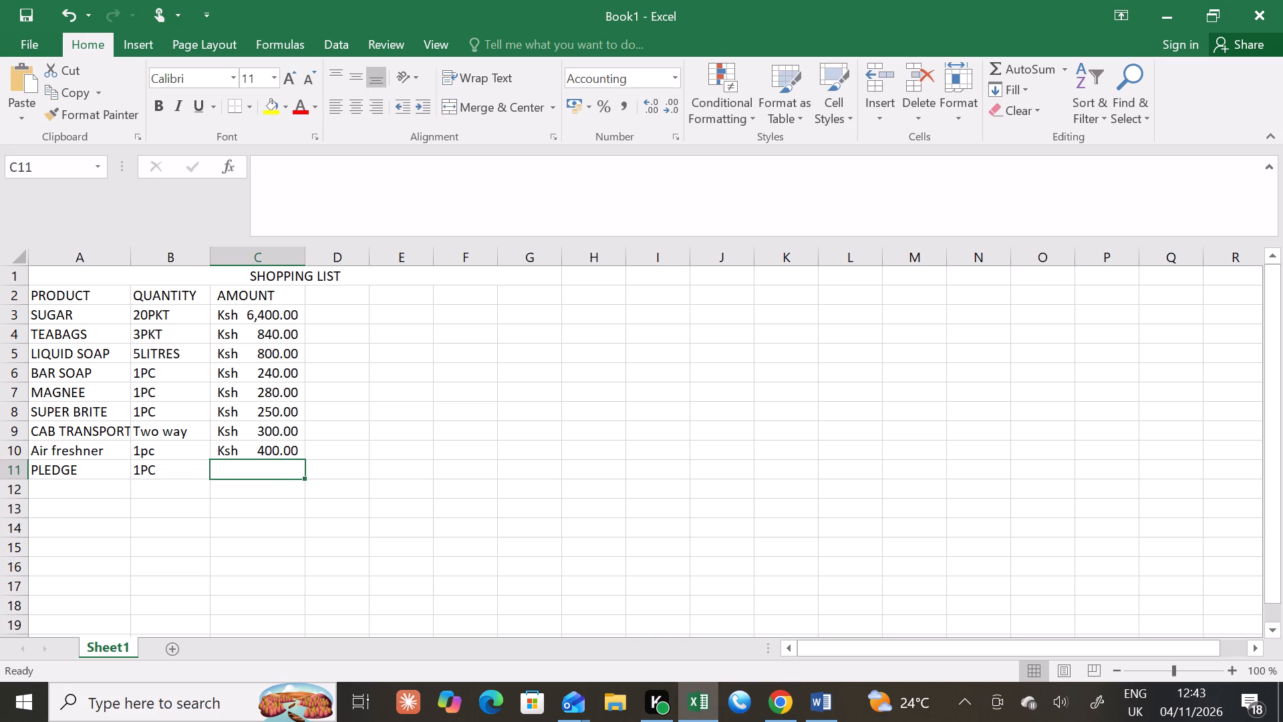
pyautogui.write('350')
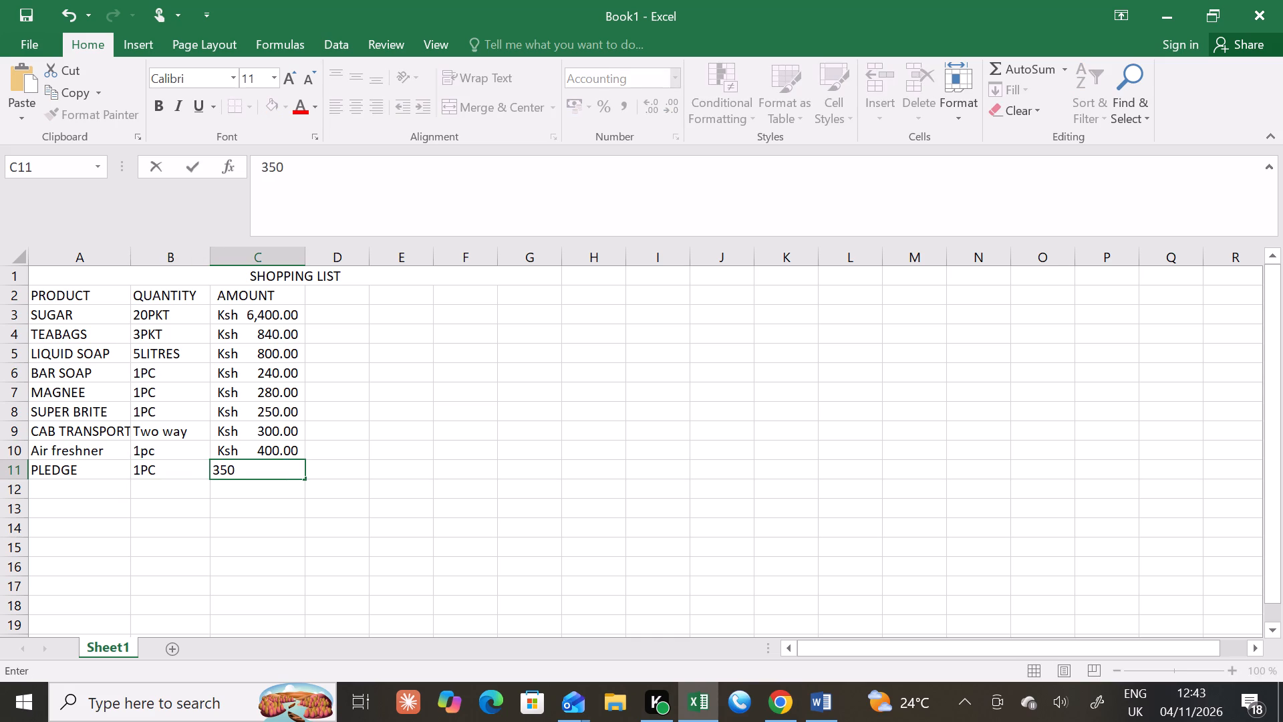
# Fill row 12 with the product PANADOL, quantity 1TIN and amount 500.
pyautogui.click(105, 494)
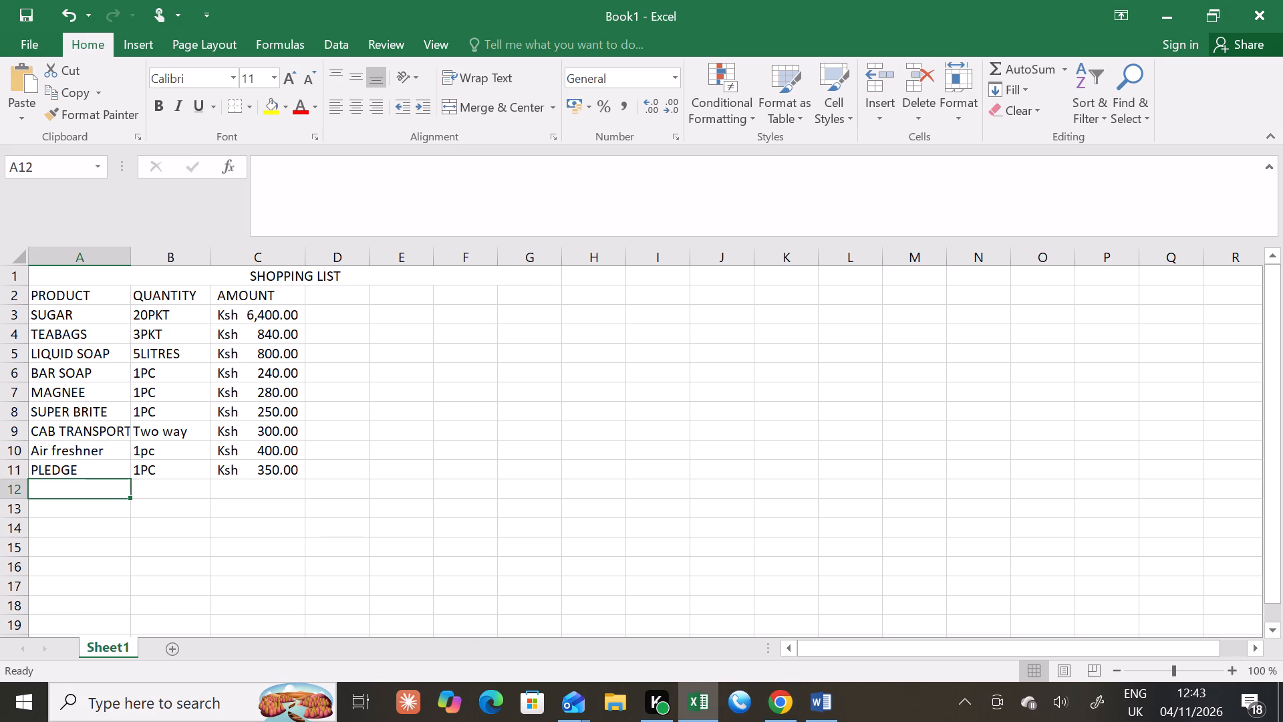
pyautogui.write('PANADOL')
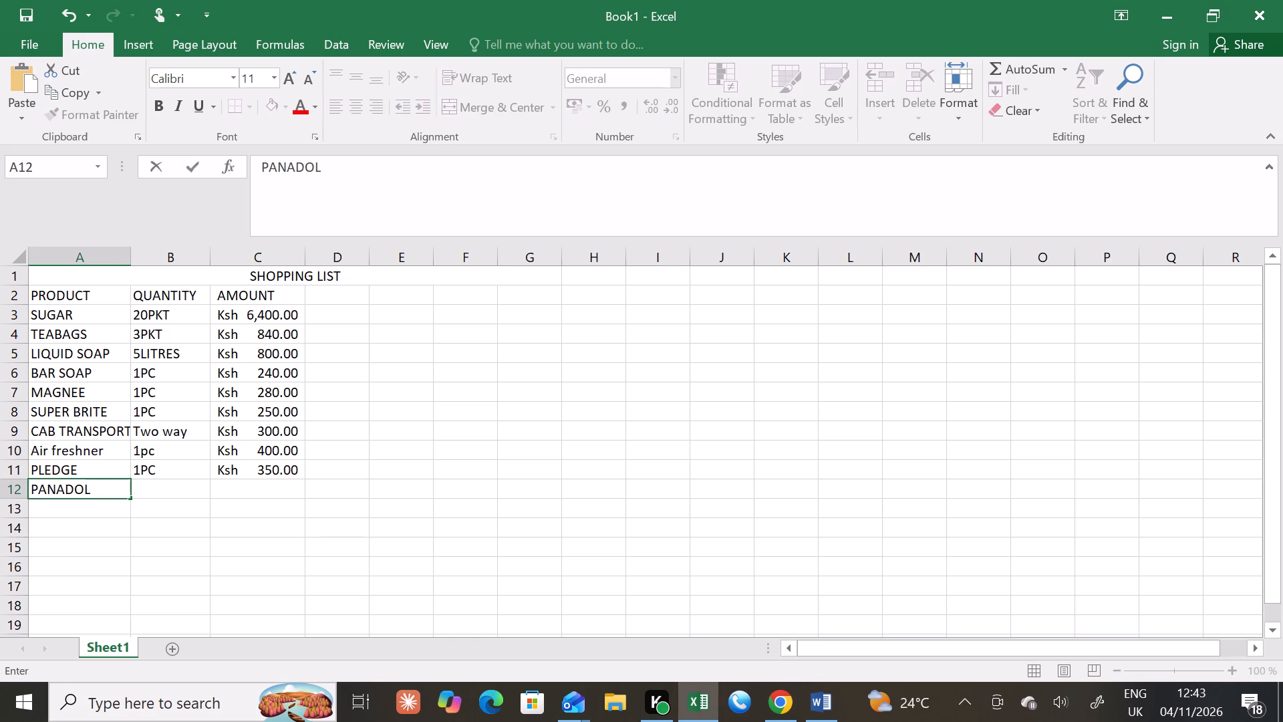
pyautogui.click(154, 491)
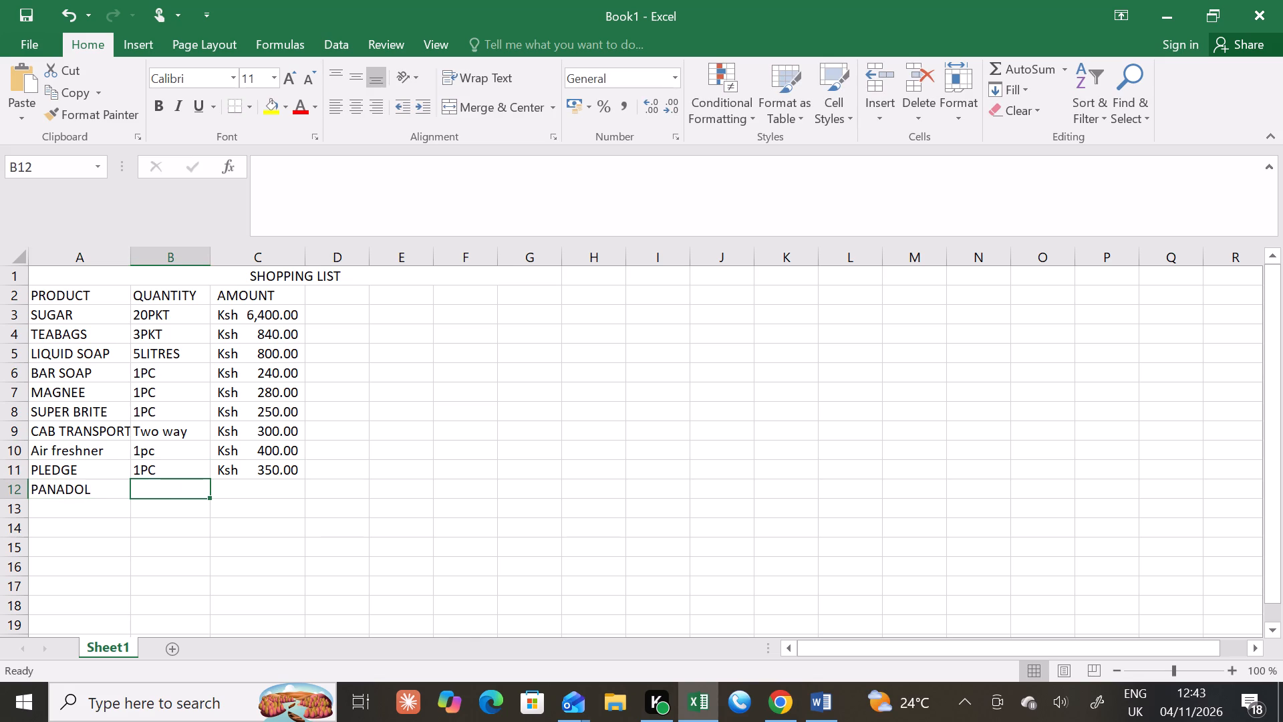
pyautogui.write('1TIN')
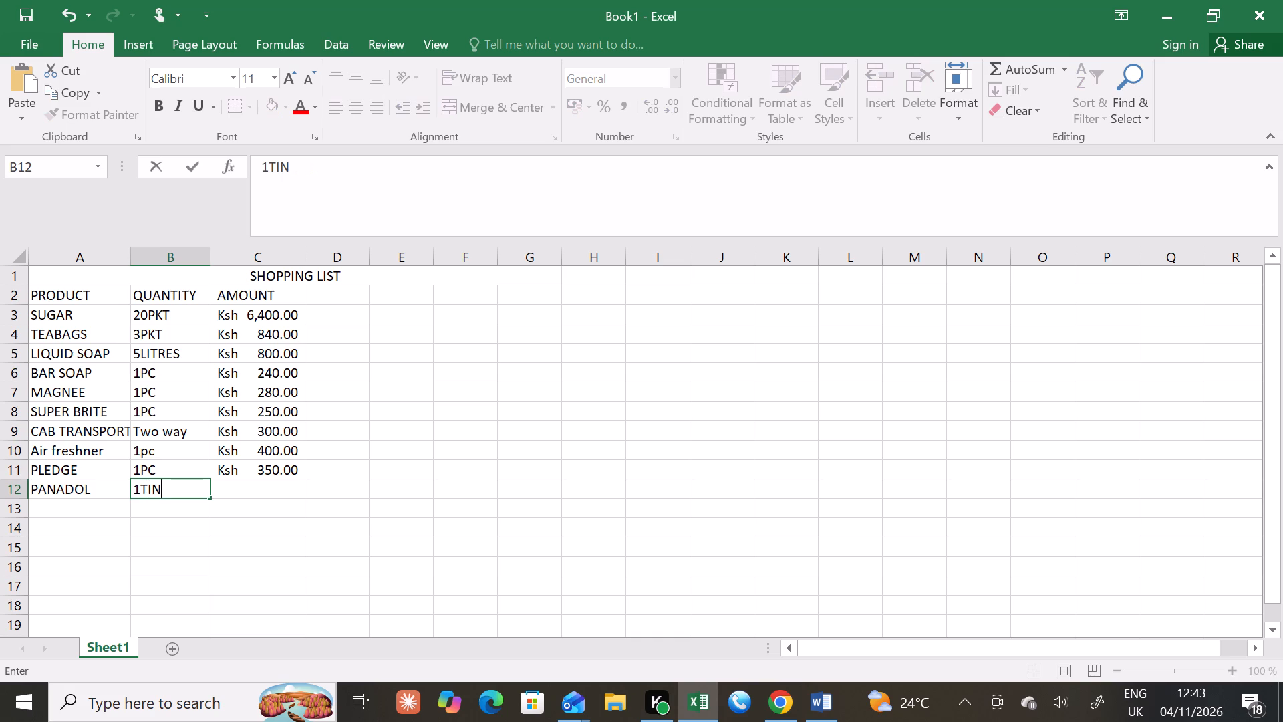
pyautogui.click(248, 489)
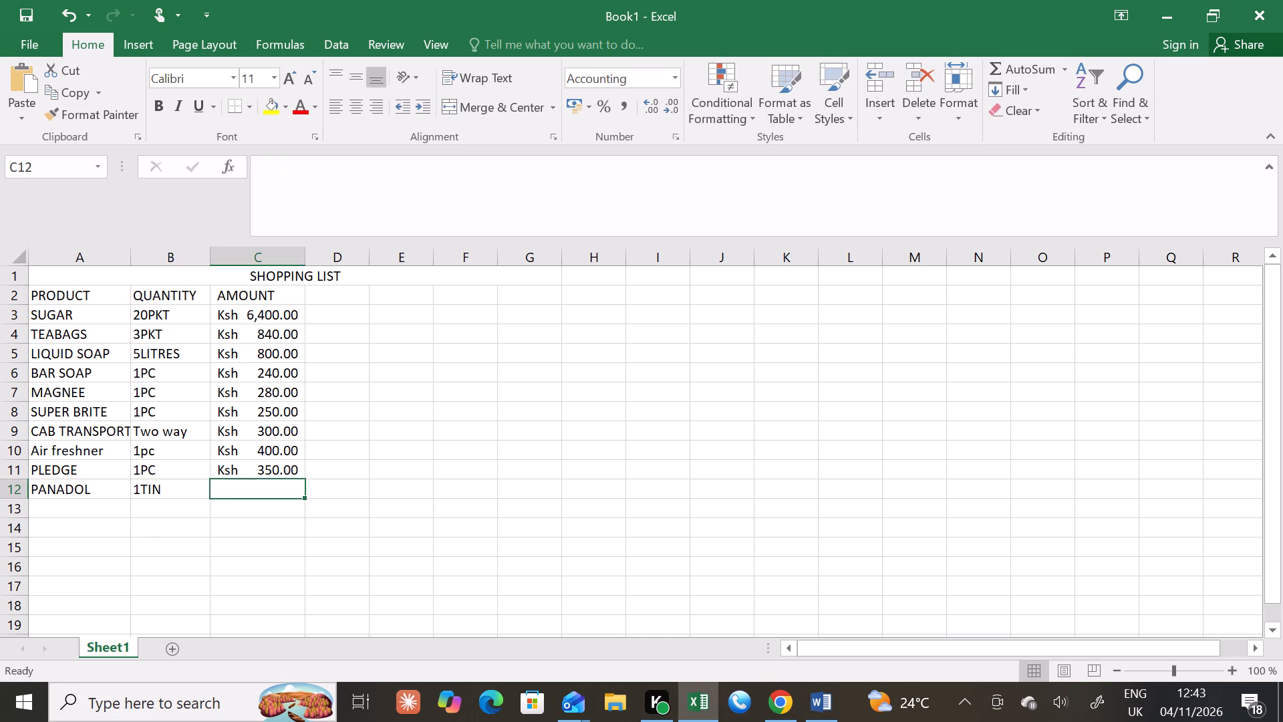
pyautogui.write('500')
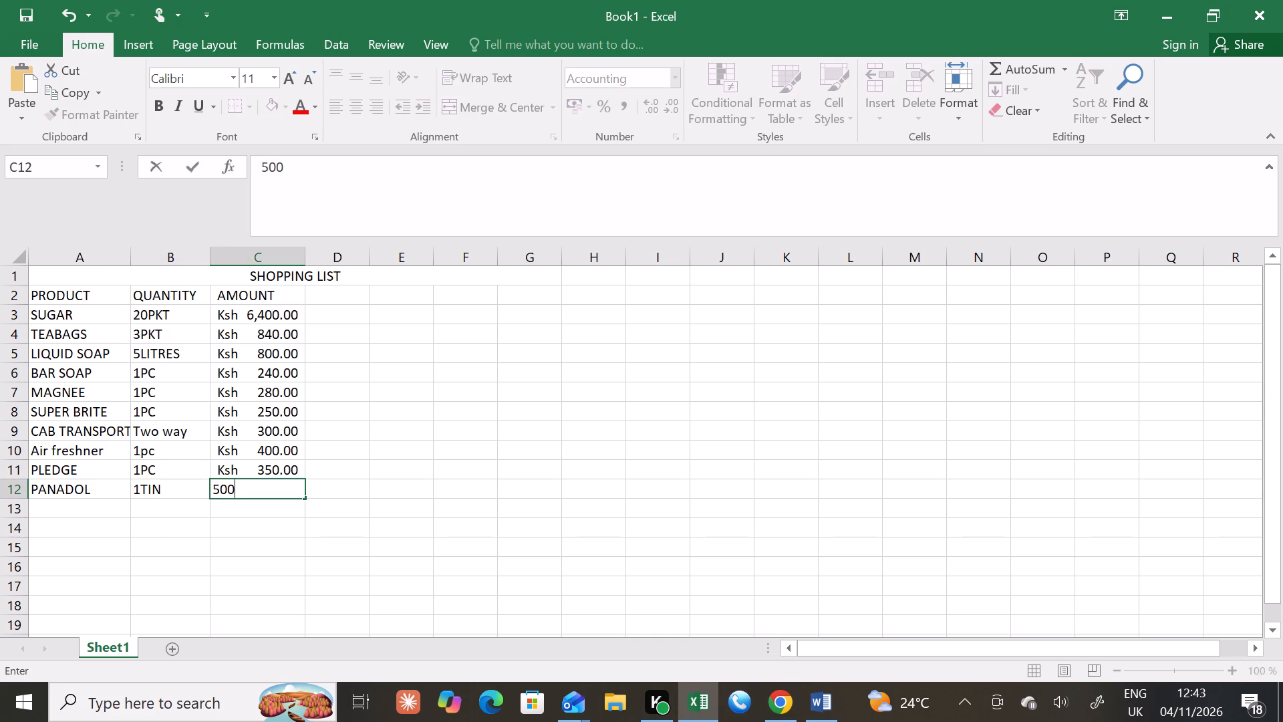
pyautogui.click(74, 516)
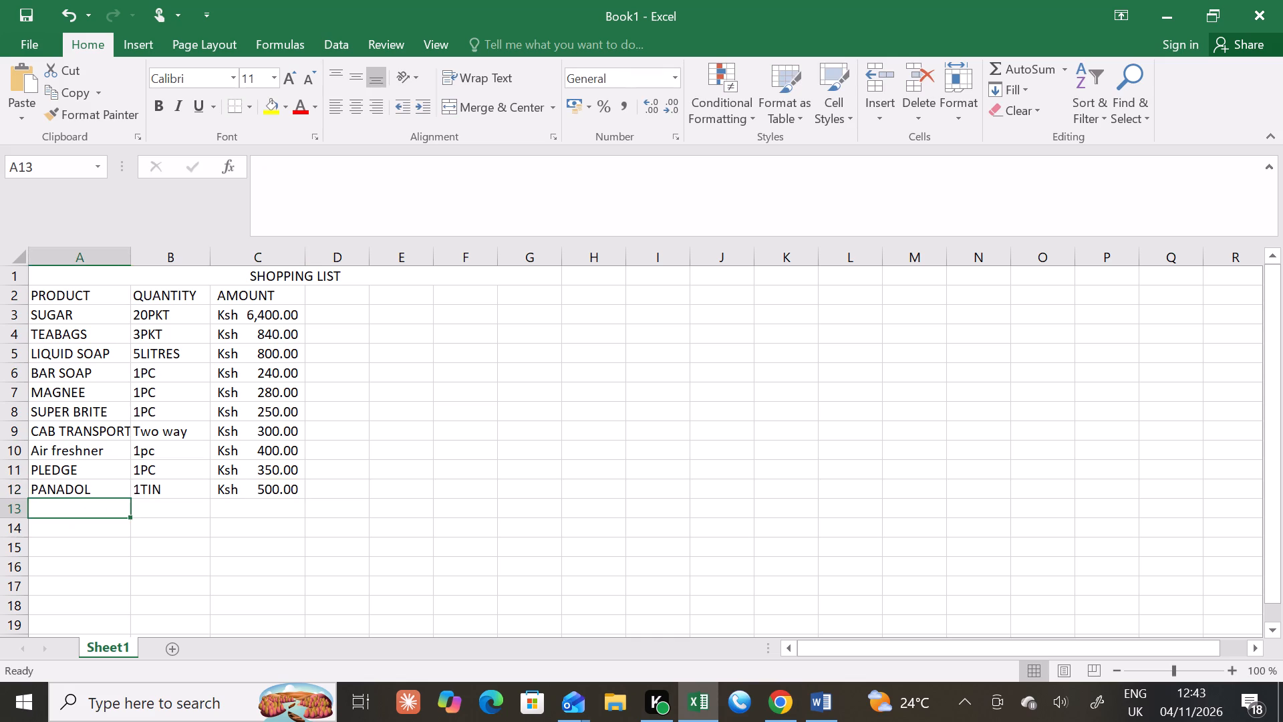
# Merge and center cells A14 and B14, leaving row 13 empty below the product list.
pyautogui.click(69, 533)
pyautogui.moveTo(42, 531); pyautogui.dragTo(132, 531)
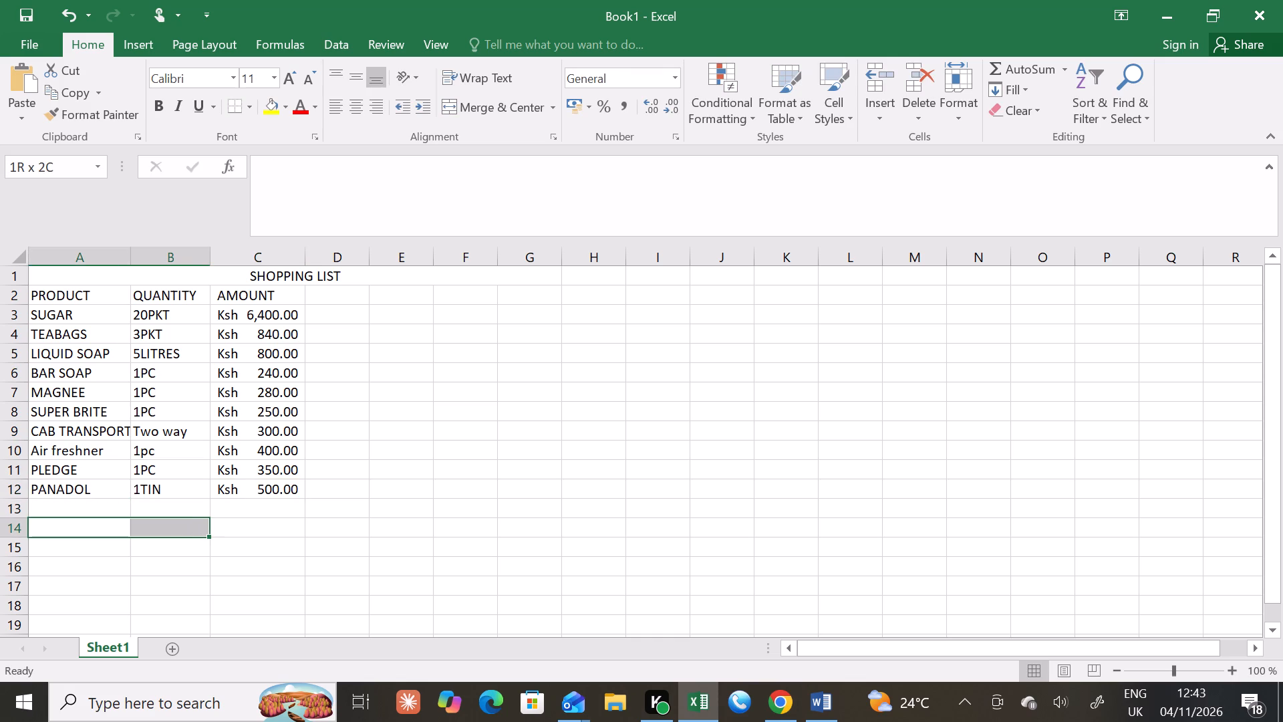
pyautogui.moveTo(132, 531); pyautogui.dragTo(140, 531)
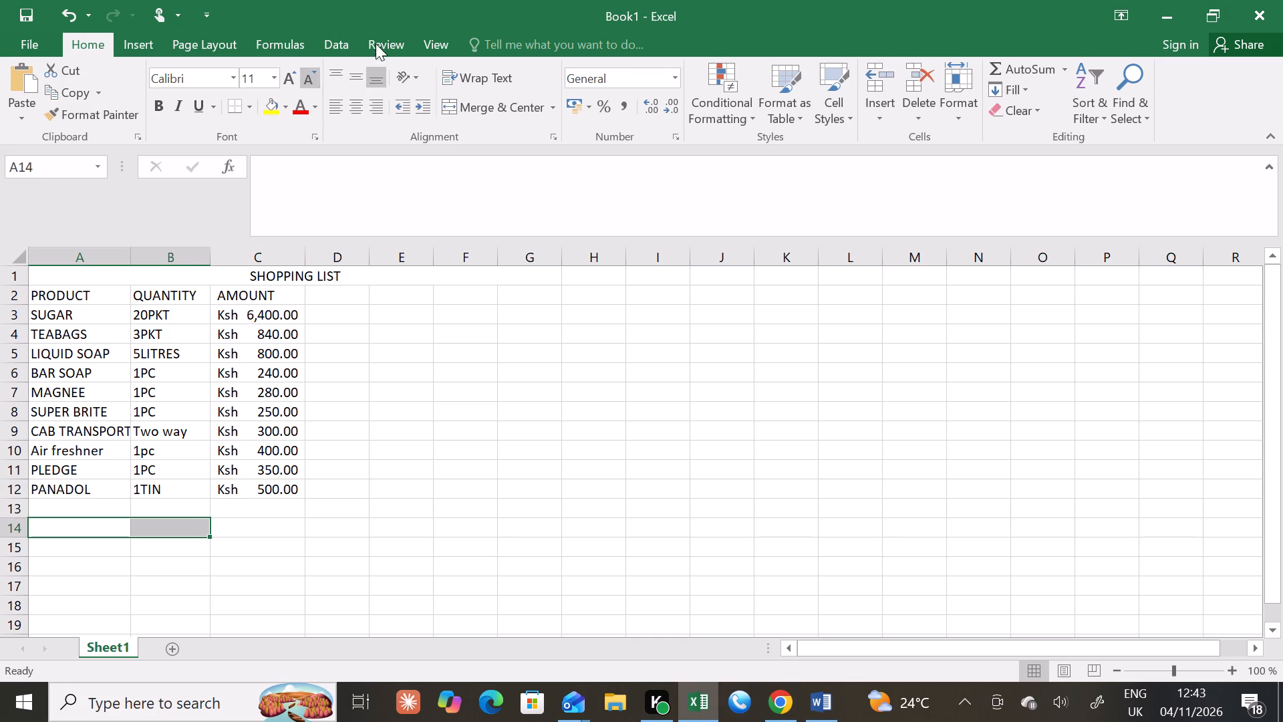
pyautogui.click(457, 98)
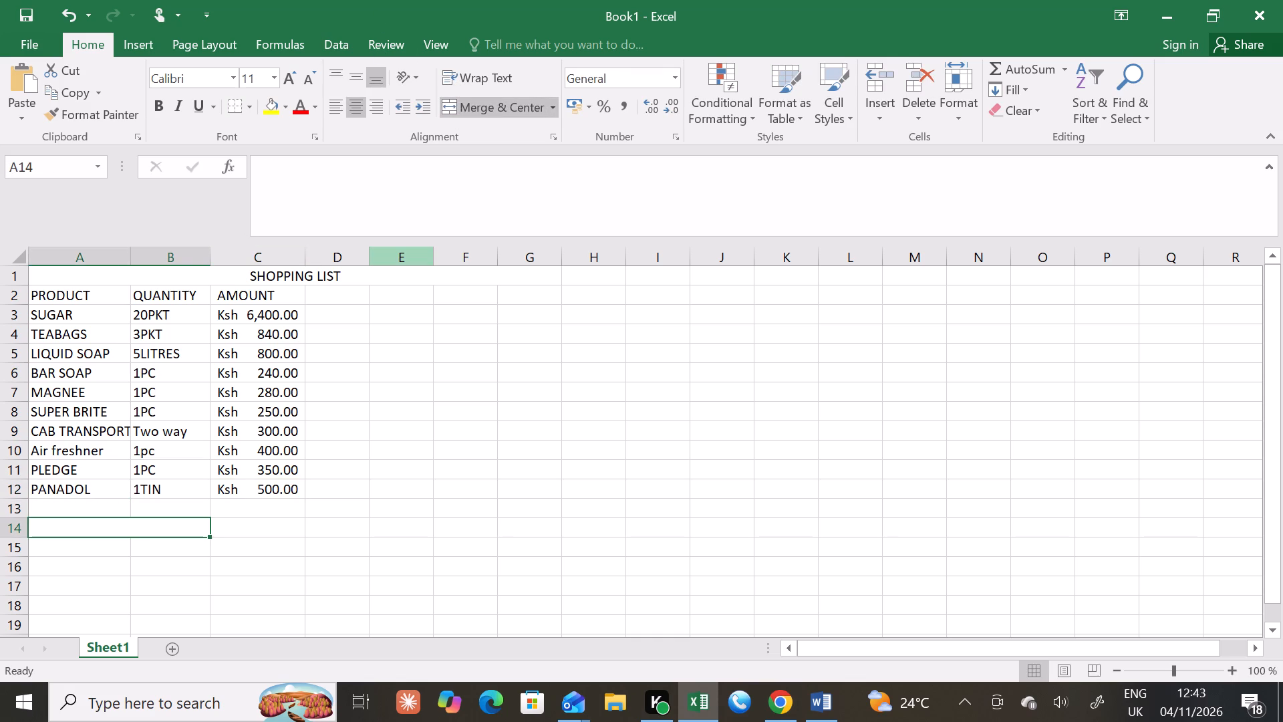
# Enter the label MILK PER DAY in the merged cell in row 14.
pyautogui.click(145, 527)
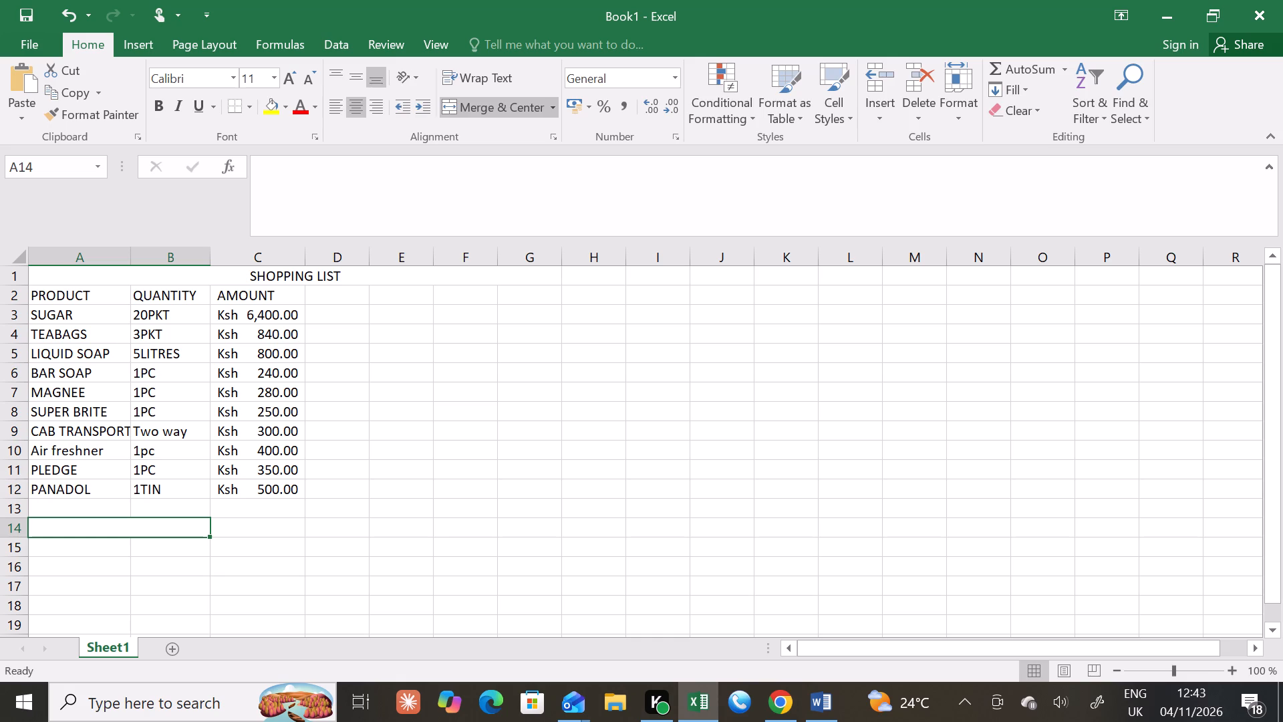
pyautogui.write('MILK')
pyautogui.press('space')
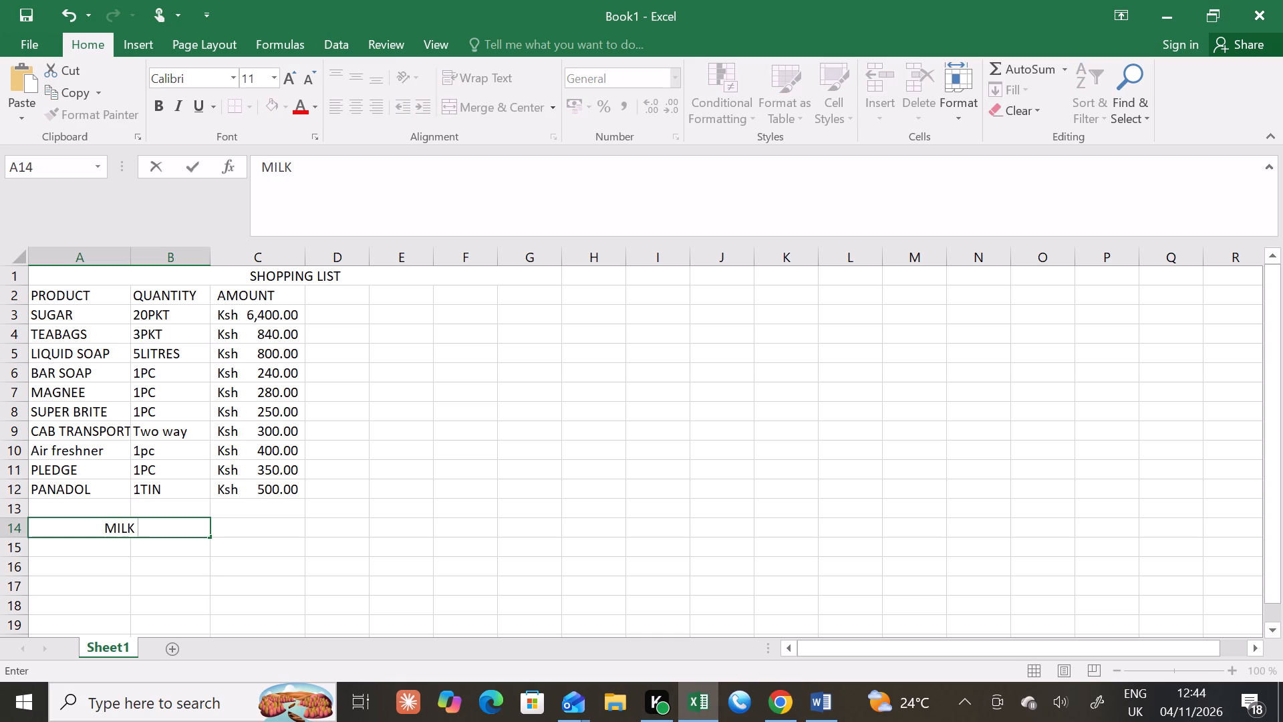
pyautogui.write('PER DAY')
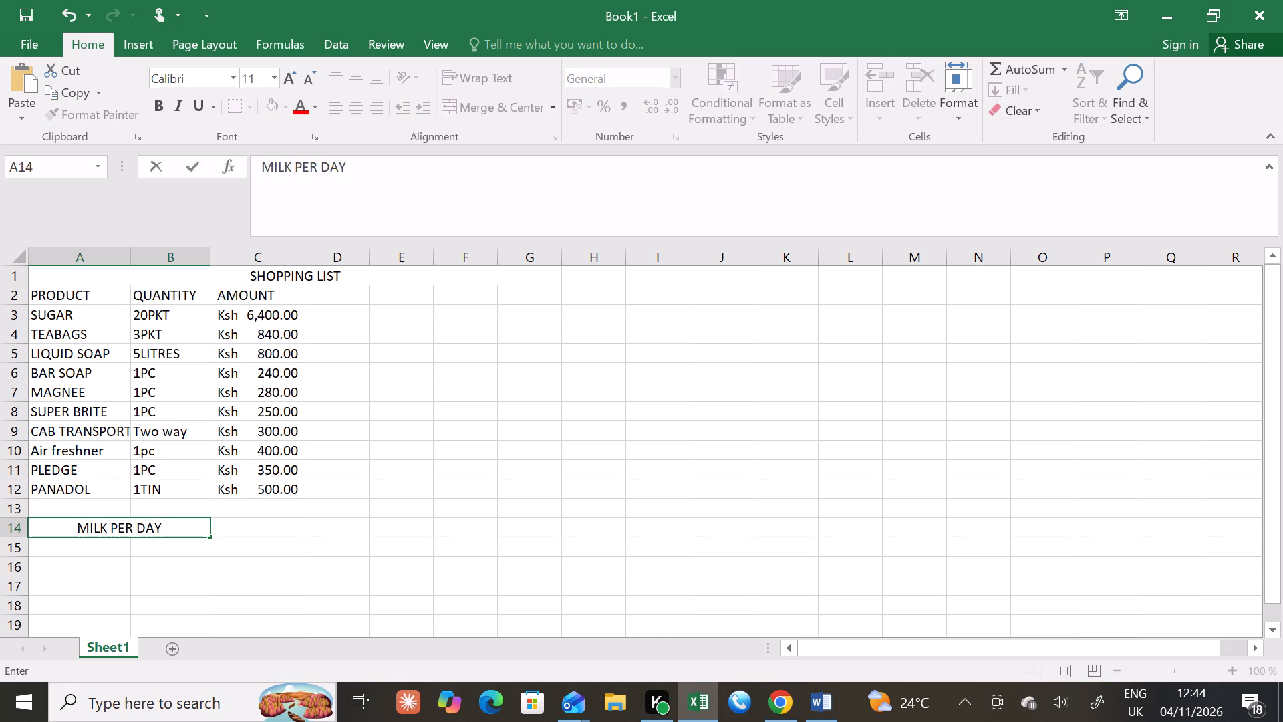
pyautogui.press('space')
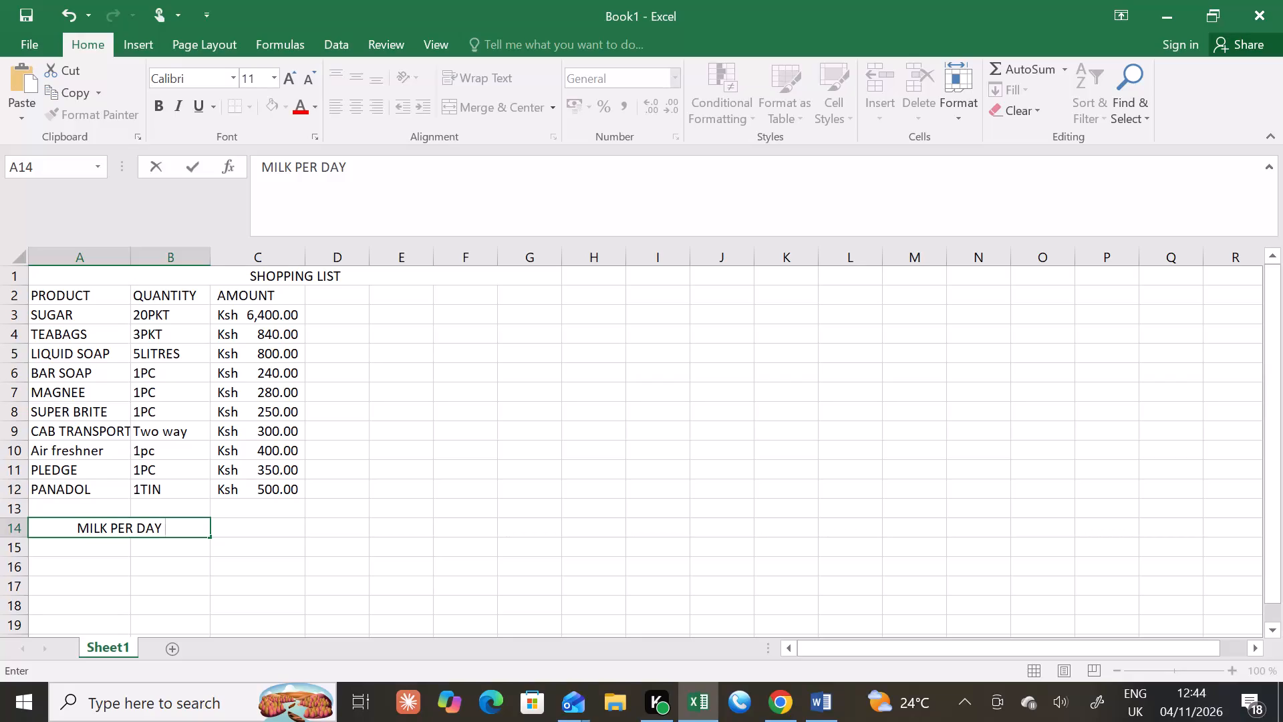
pyautogui.click(245, 529)
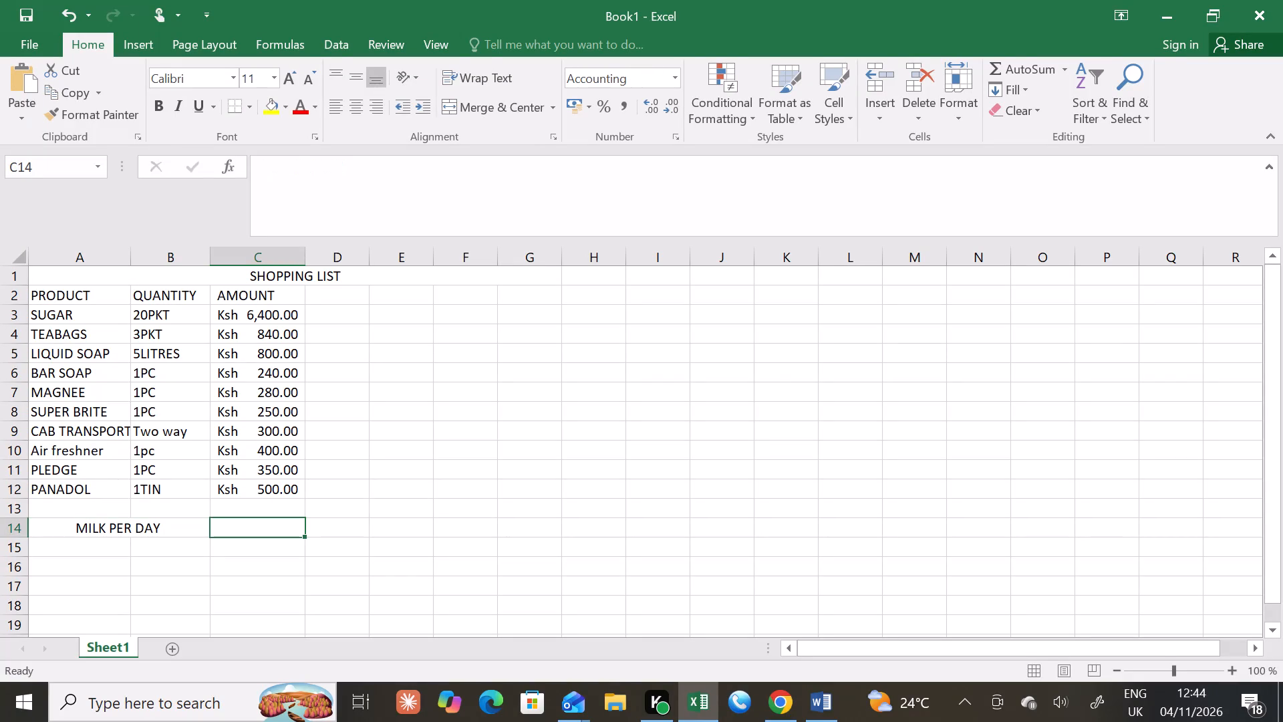
# Enter the amount 600 in cell C14 for MILK PER DAY.
pyautogui.write('600')
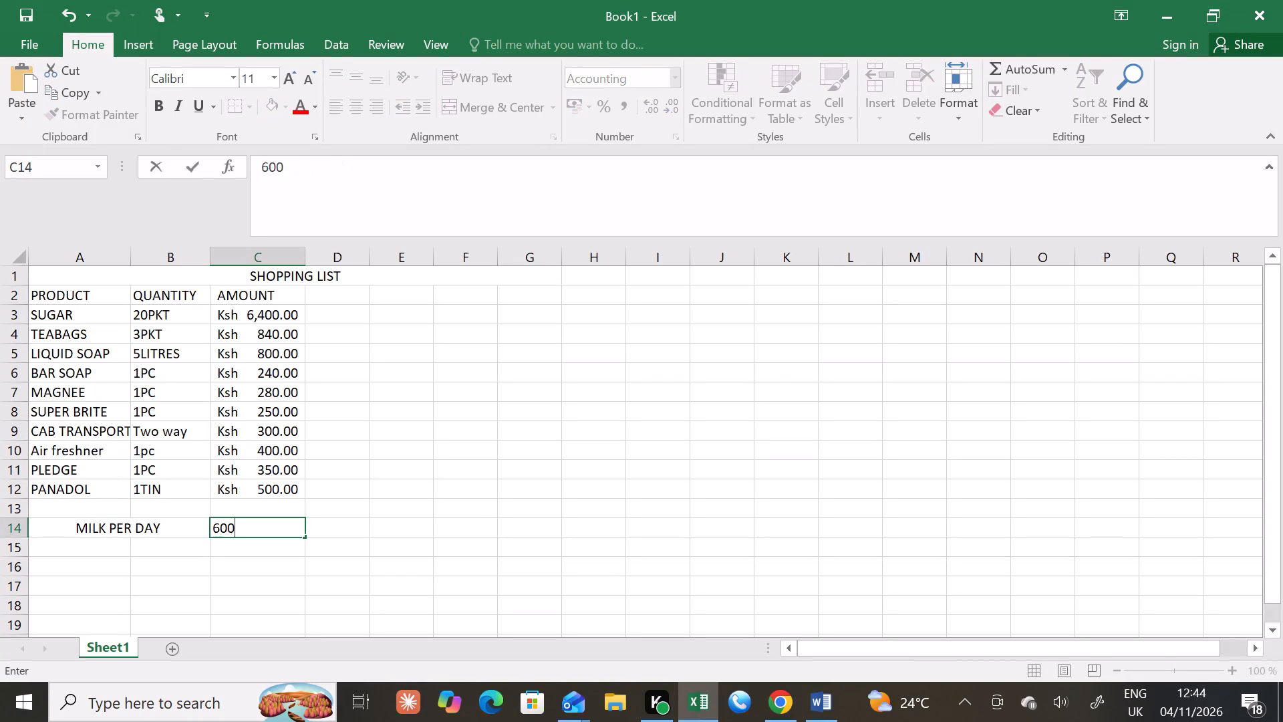
pyautogui.click(305, 525)
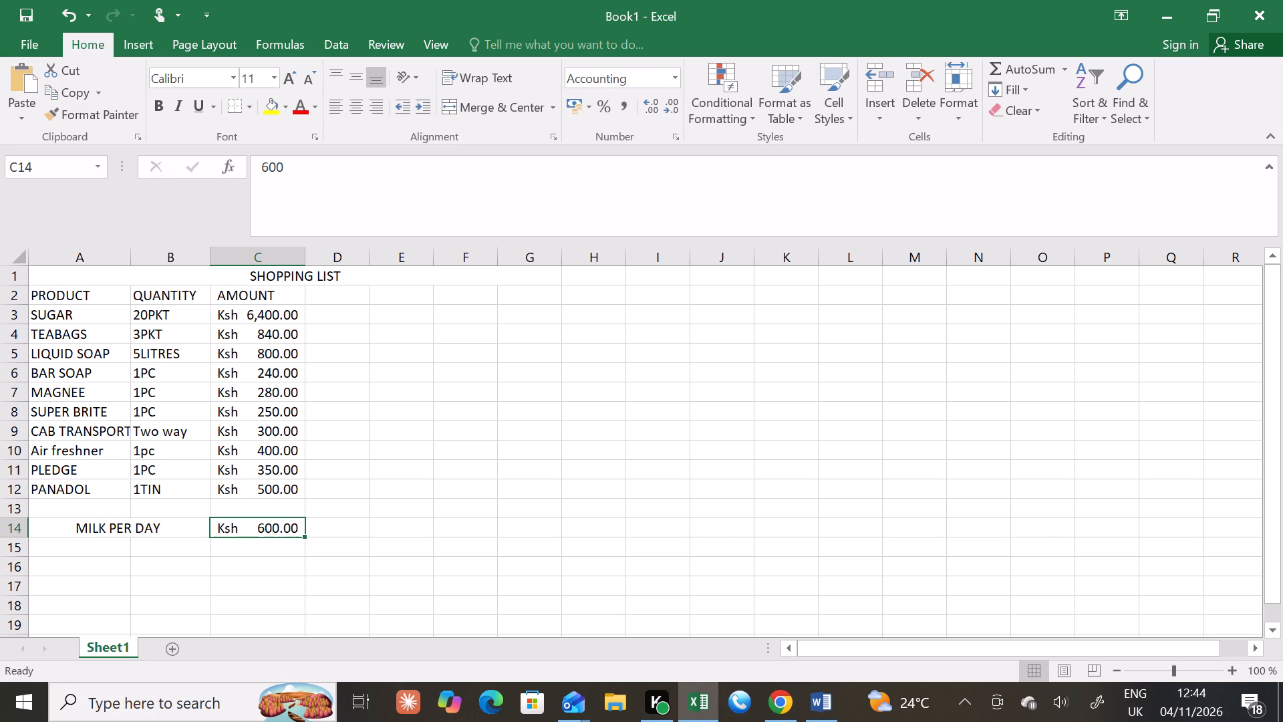
# Add a SUM formula in cell B16 that totals the product amounts C3:C12 and the milk amount C14.
pyautogui.scroll(-1, 241, 497)
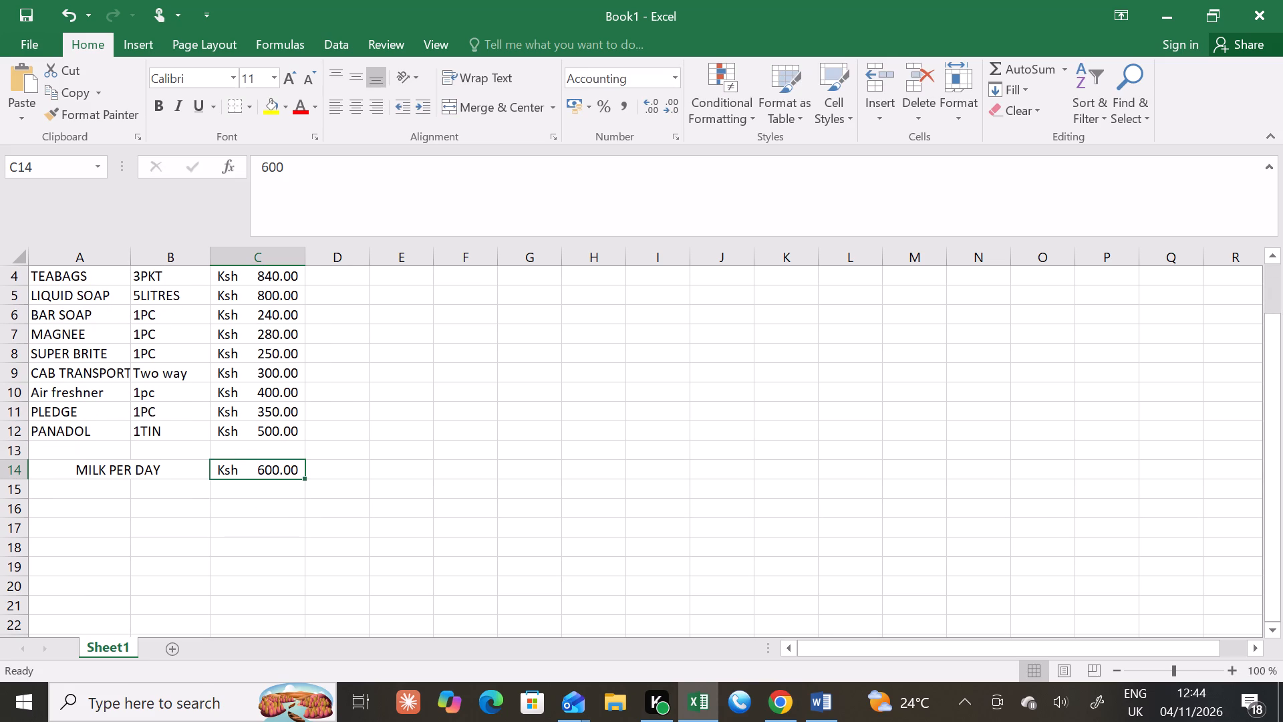
pyautogui.moveTo(195, 515); pyautogui.dragTo(194, 505)
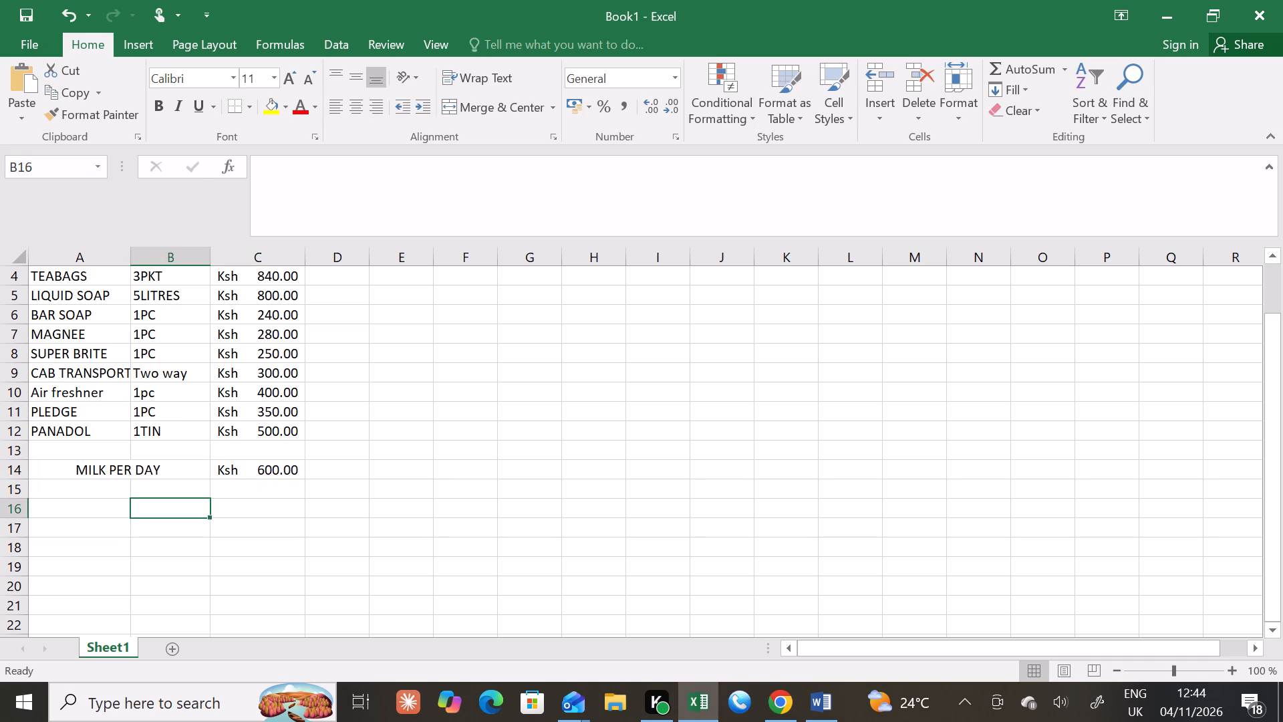
pyautogui.press('=')
pyautogui.press('s')
pyautogui.press('u')
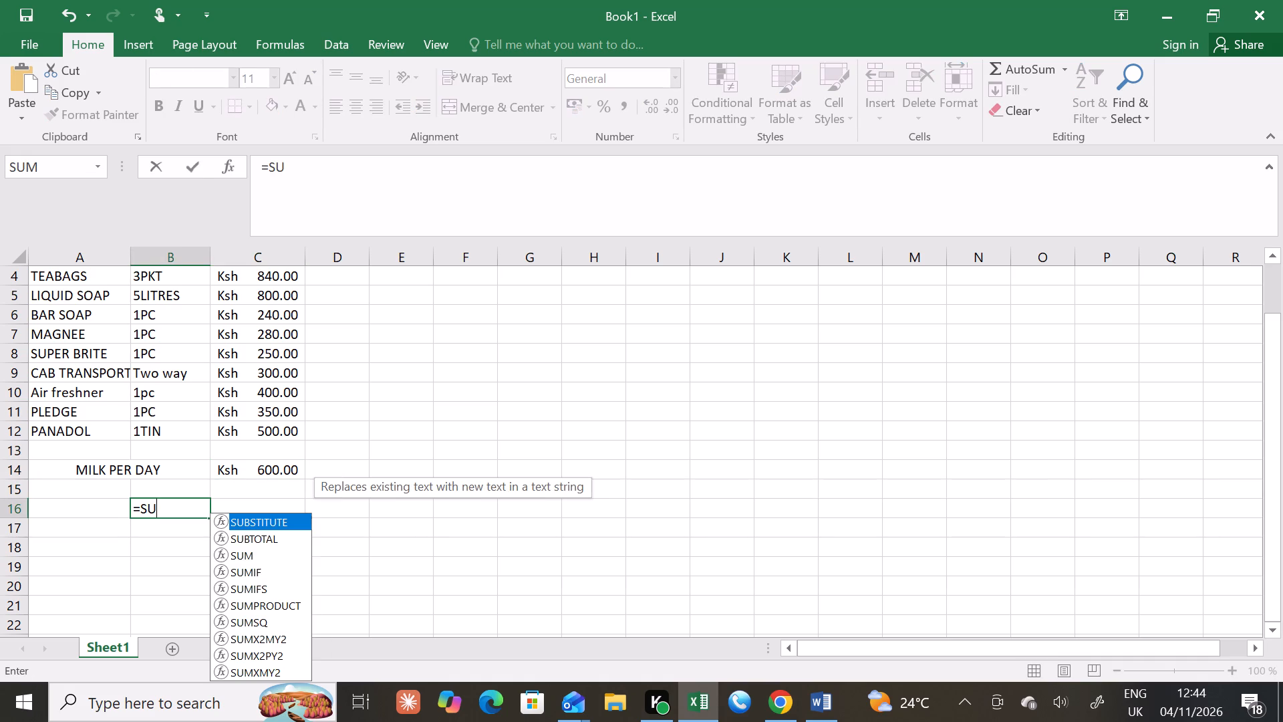
pyautogui.click(246, 558)
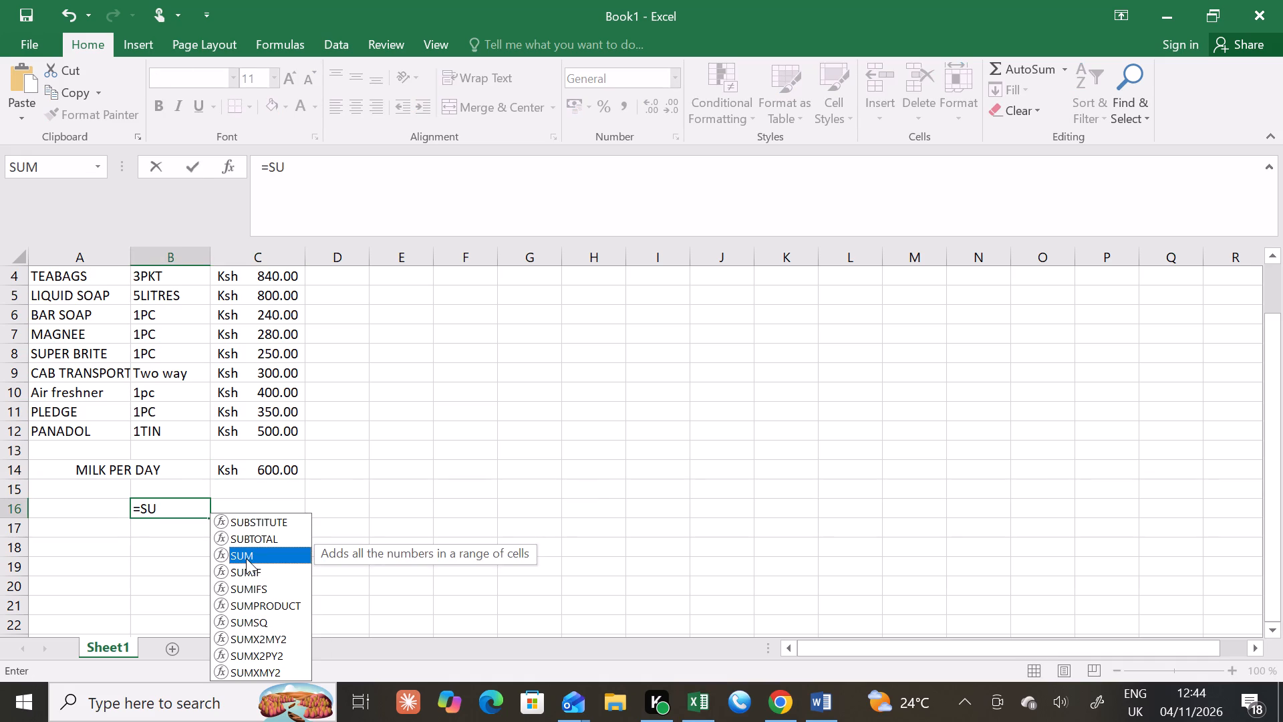
pyautogui.doubleClick(246, 556)
pyautogui.doubleClick(247, 554)
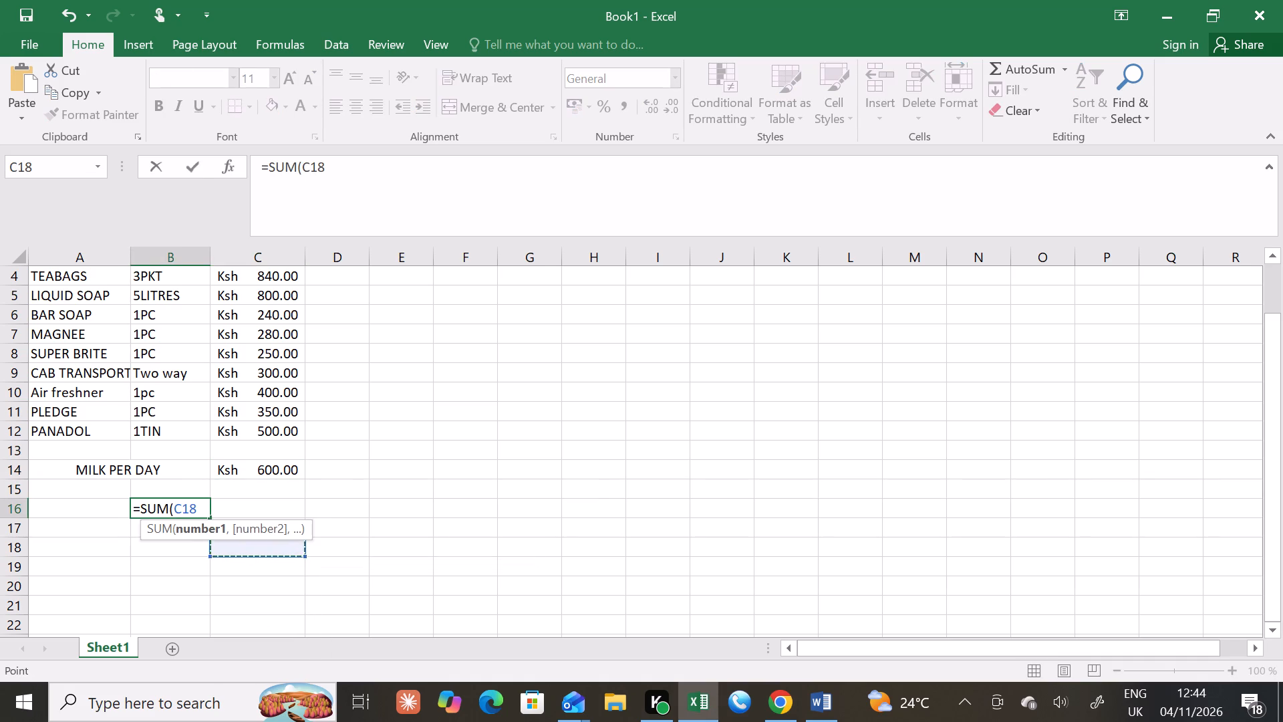
pyautogui.scroll(3, 235, 433)
pyautogui.click(202, 566)
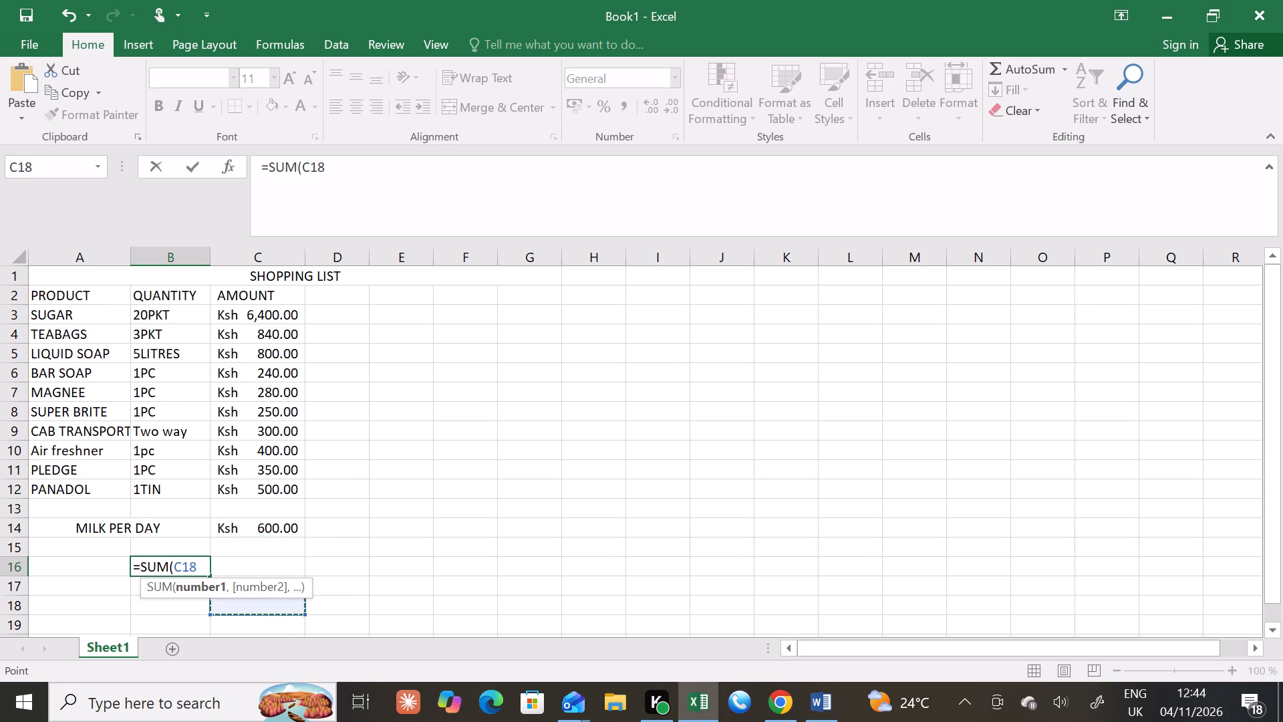
pyautogui.press('BackSpace')
pyautogui.press('BackSpace')
pyautogui.press('BackSpace')
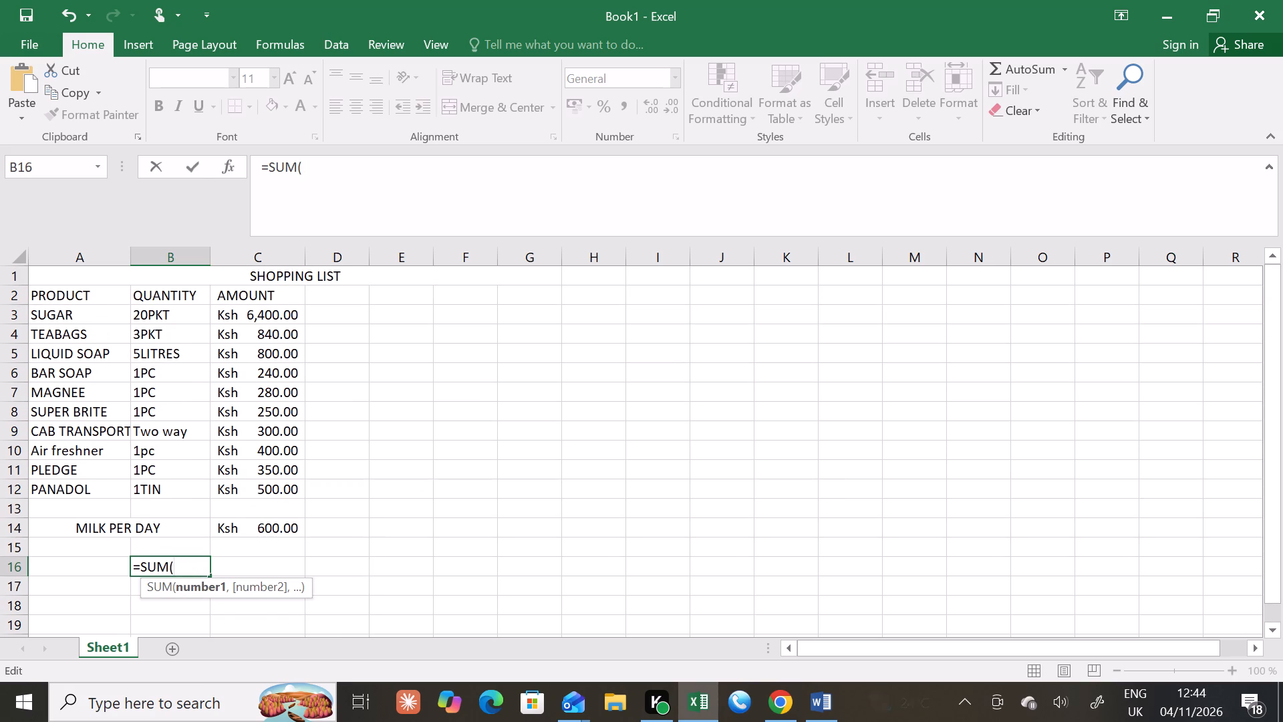
pyautogui.moveTo(270, 311); pyautogui.dragTo(269, 418)
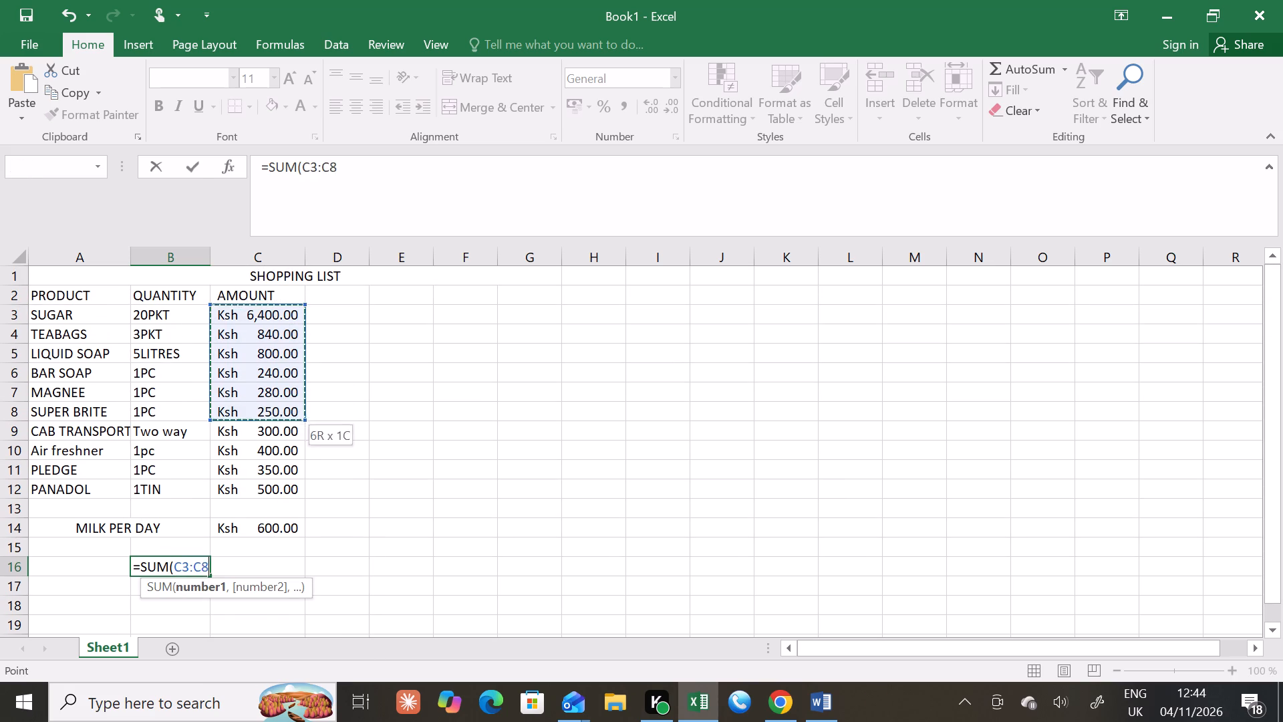
pyautogui.moveTo(269, 418); pyautogui.dragTo(263, 479)
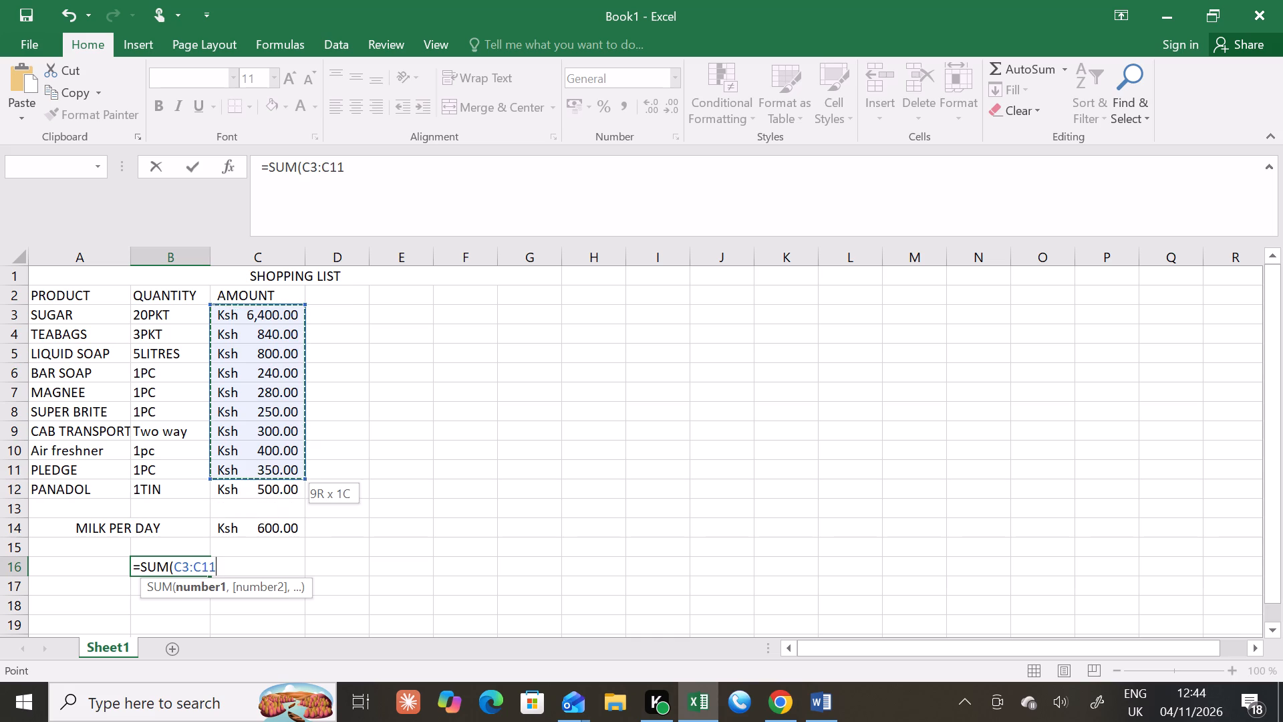
pyautogui.moveTo(263, 479); pyautogui.dragTo(263, 484)
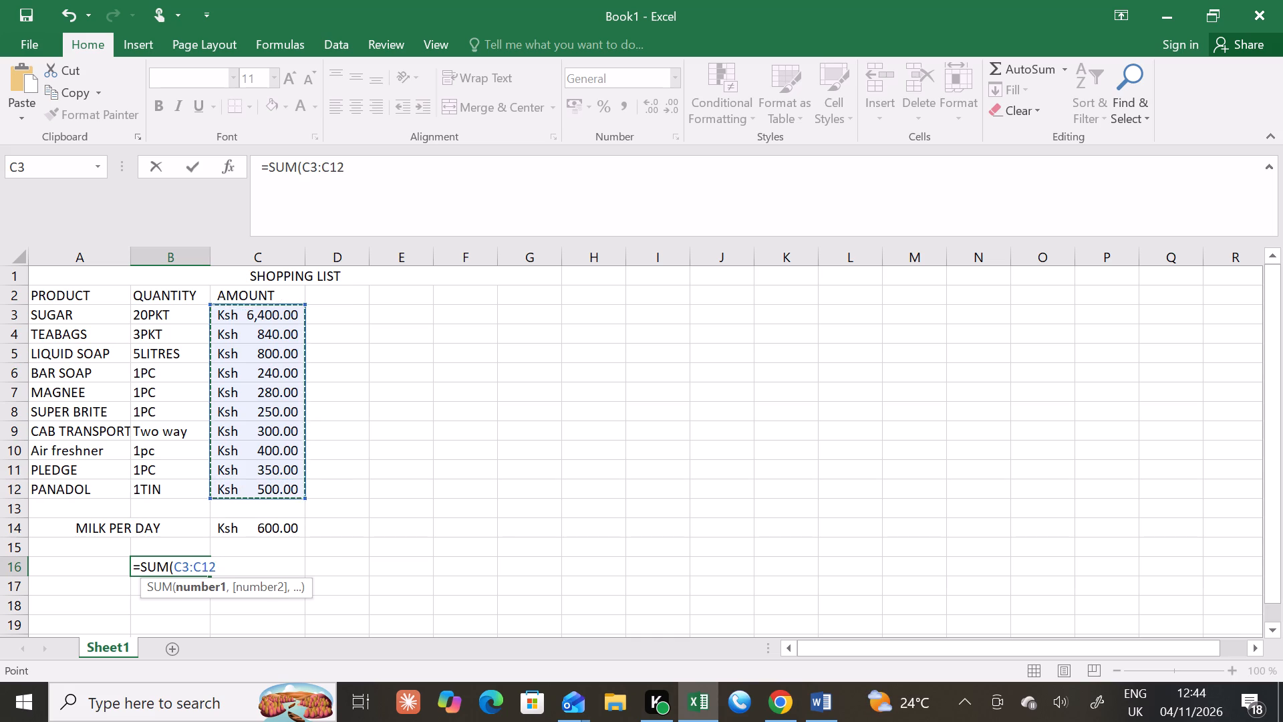
pyautogui.press(',')
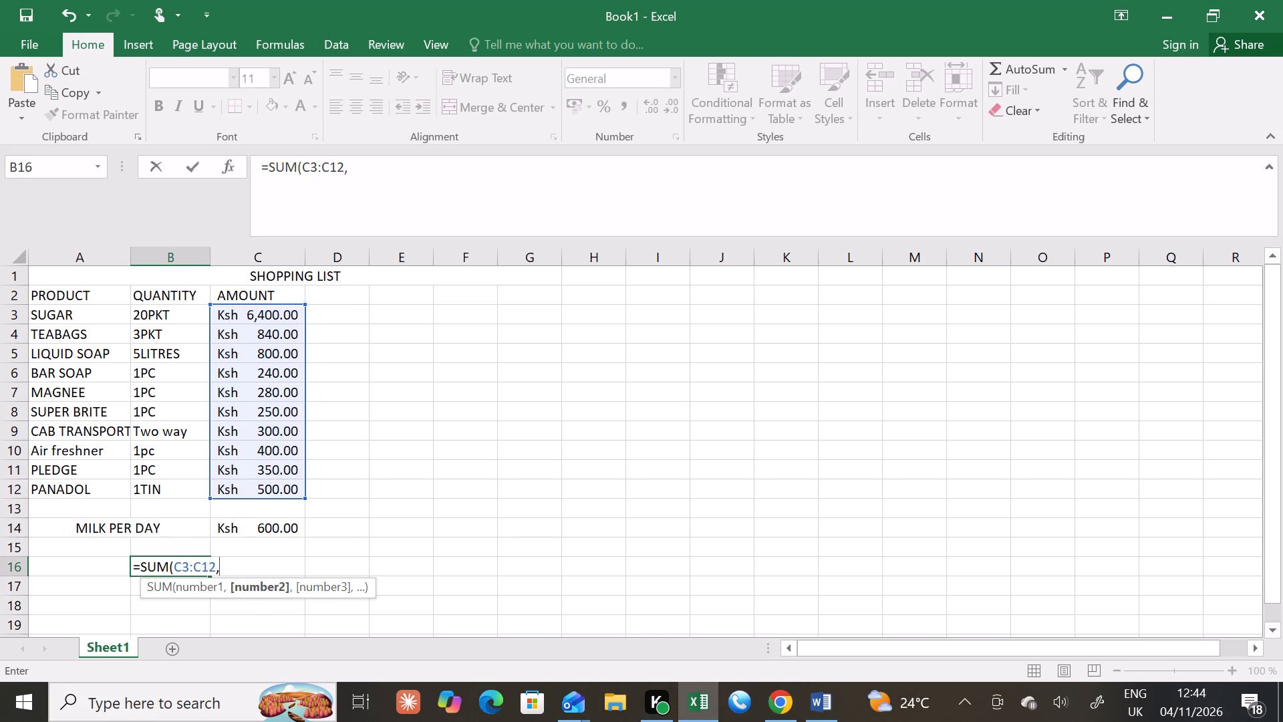
pyautogui.click(292, 529)
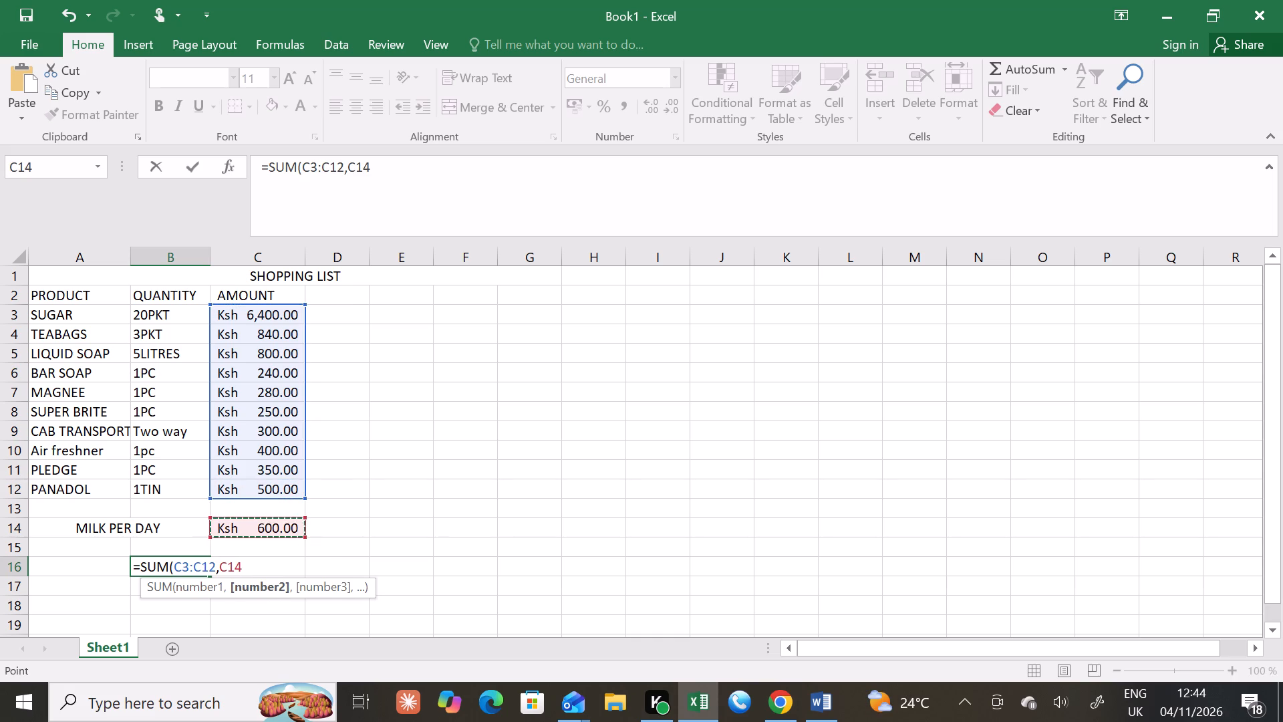
pyautogui.press('Return')
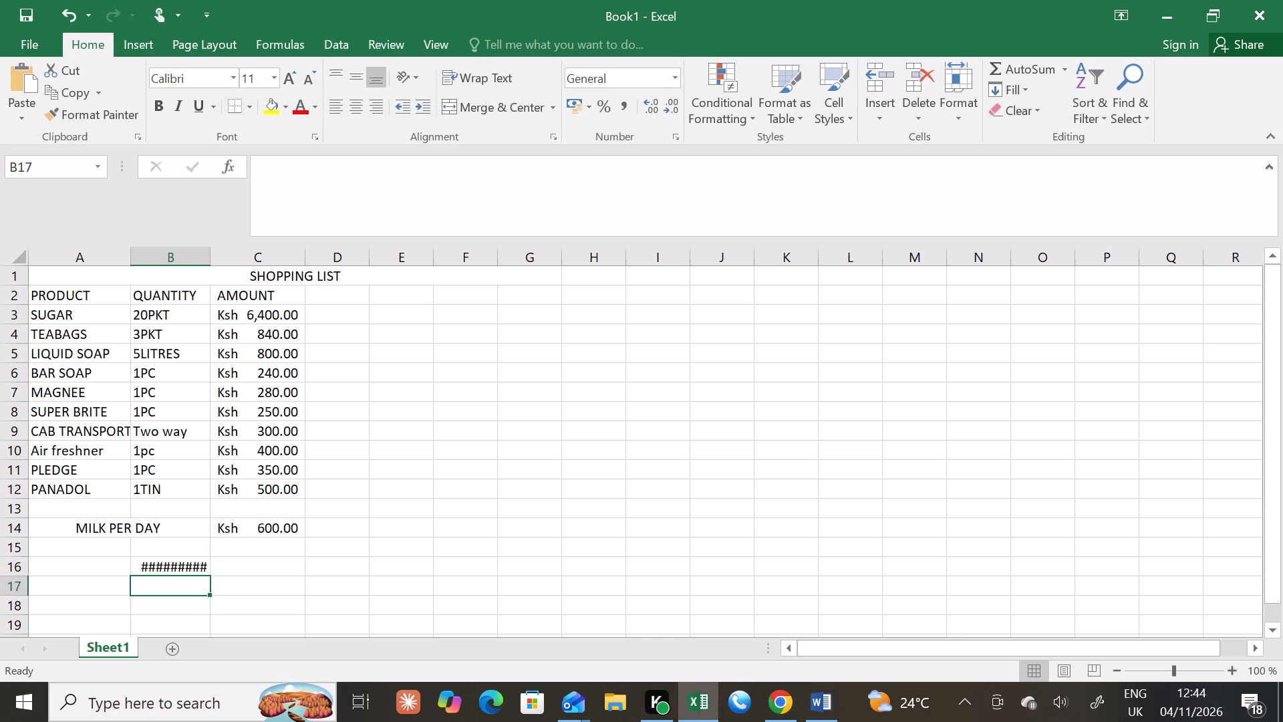
# Autofit the width of column B to the sum in cell B16.
pyautogui.click(162, 562)
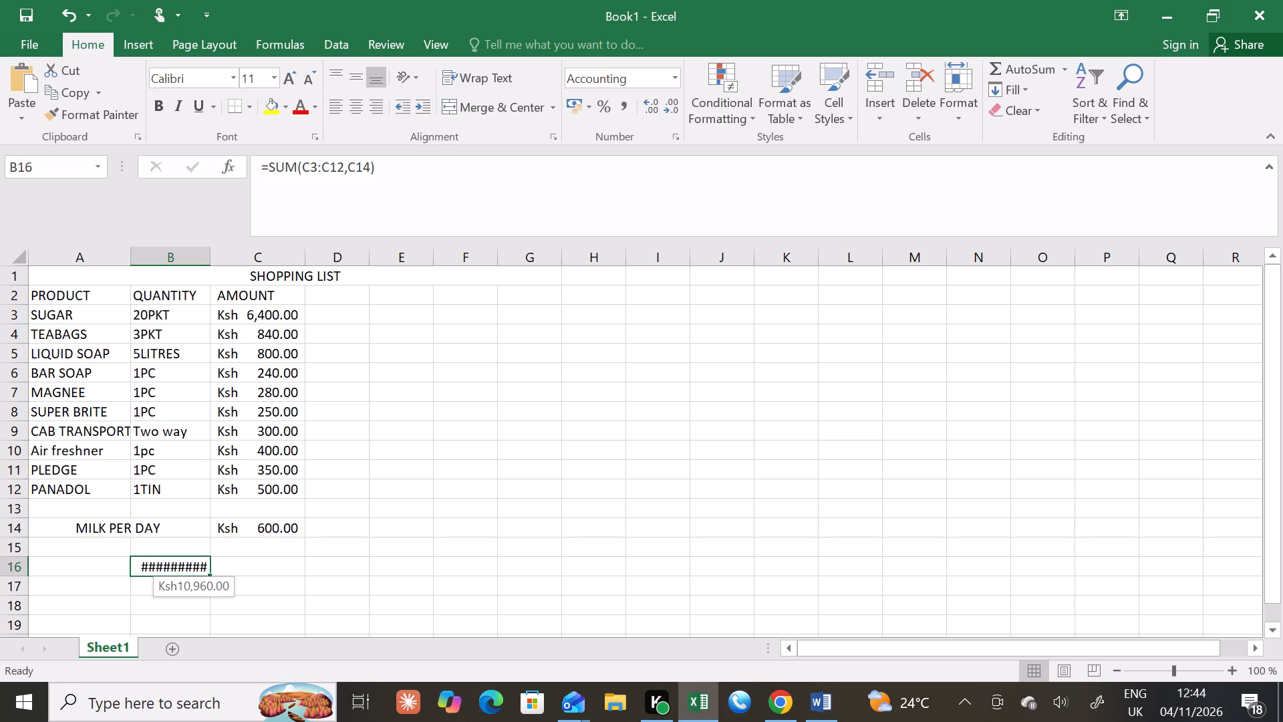
pyautogui.press('Return')
pyautogui.click(178, 560)
pyautogui.click(199, 259)
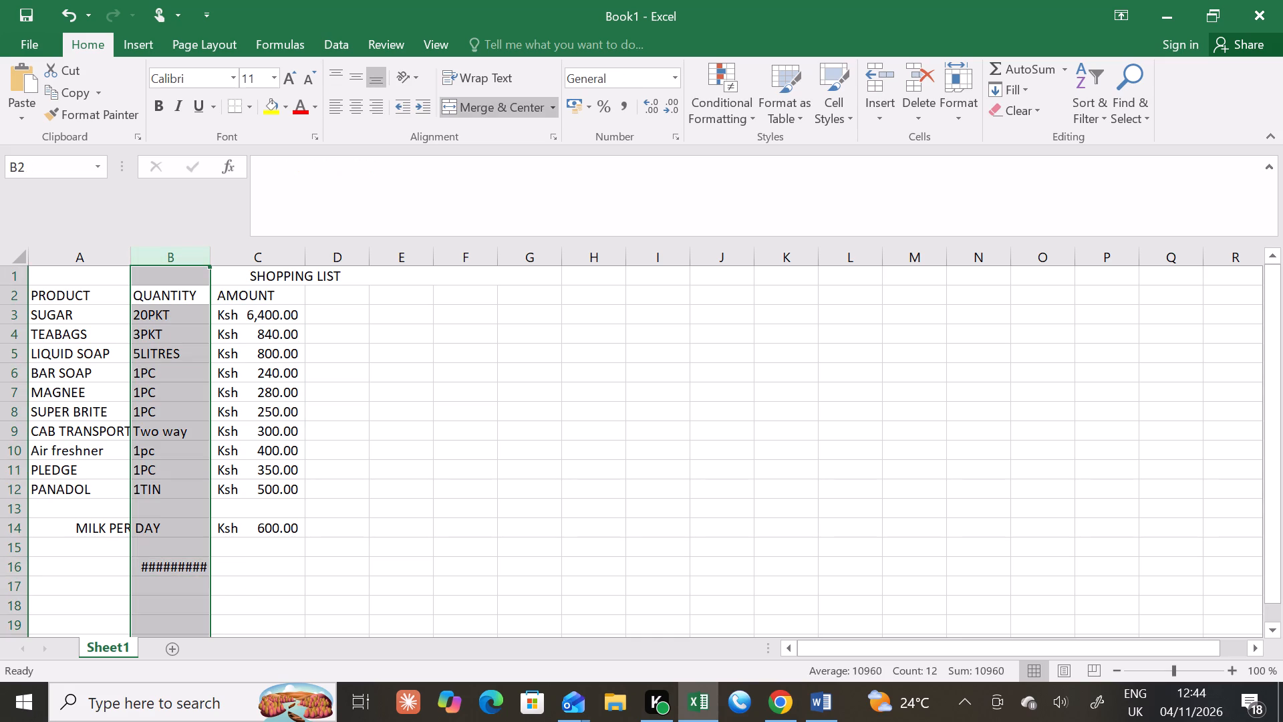
pyautogui.doubleClick(206, 268)
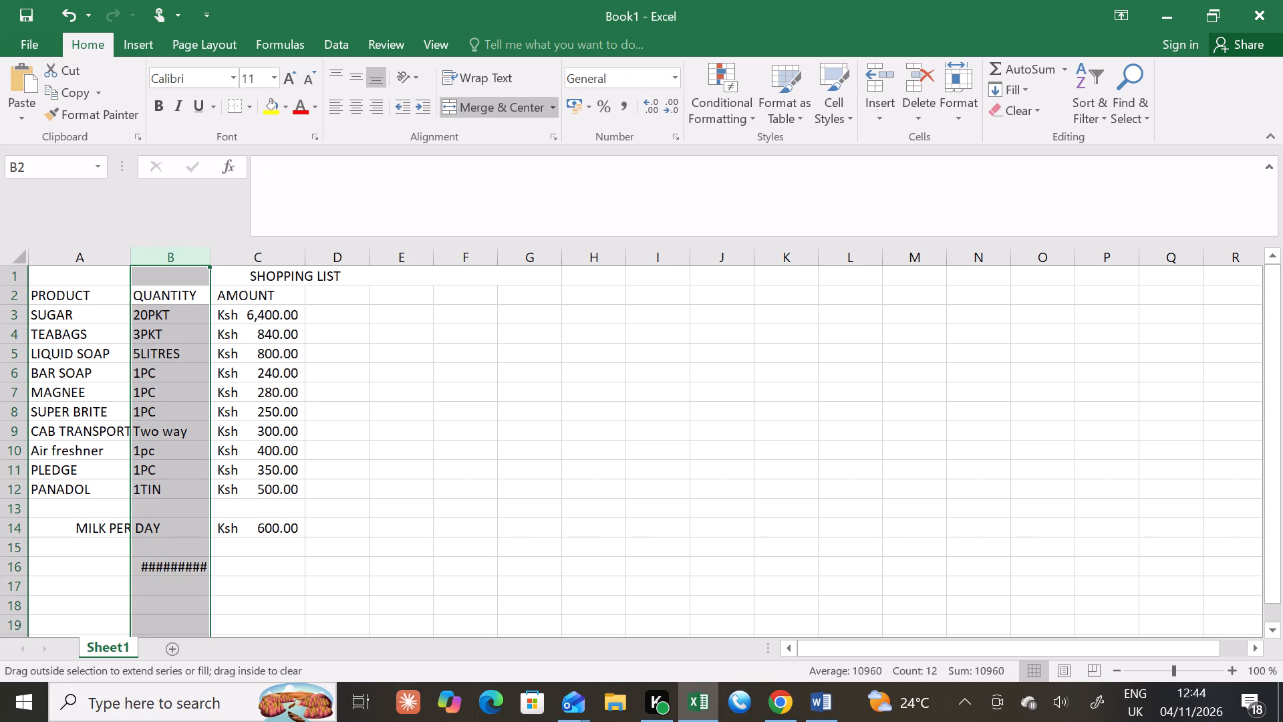
pyautogui.doubleClick(208, 265)
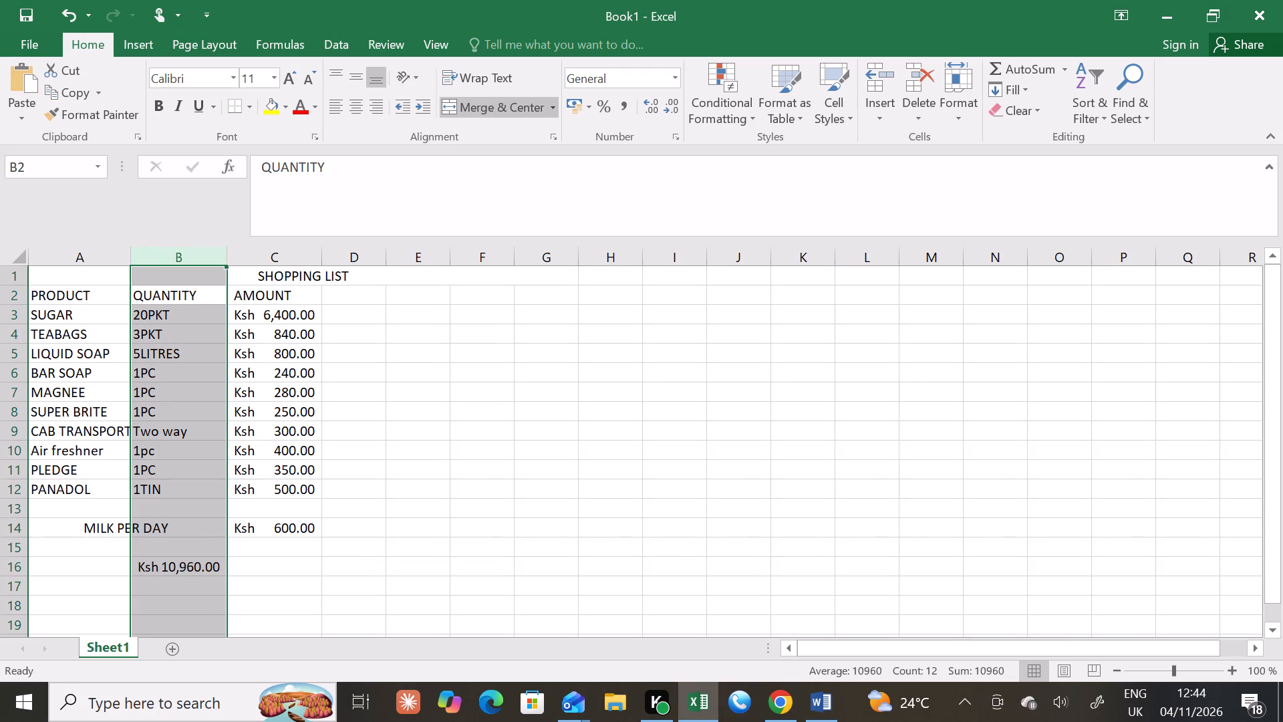
# Enter the label TOTAL in capitals in cell A16, beside the sum.
pyautogui.click(283, 562)
pyautogui.click(110, 567)
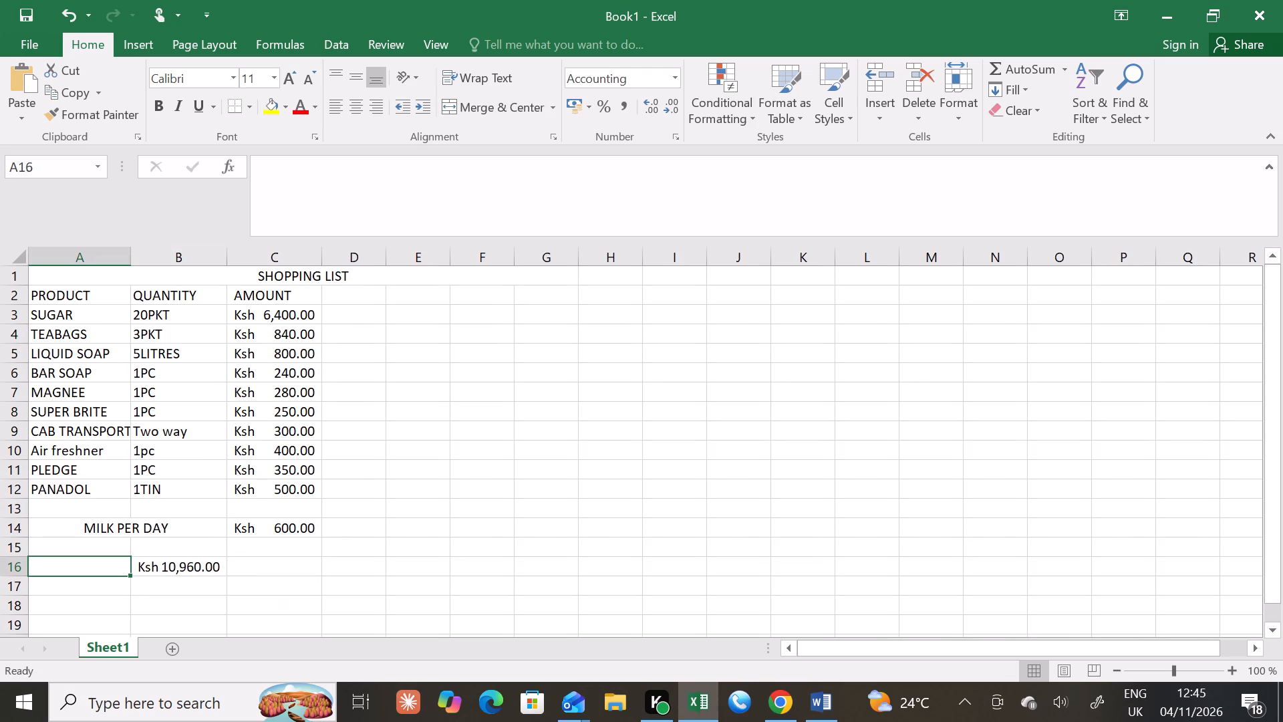
pyautogui.press('t')
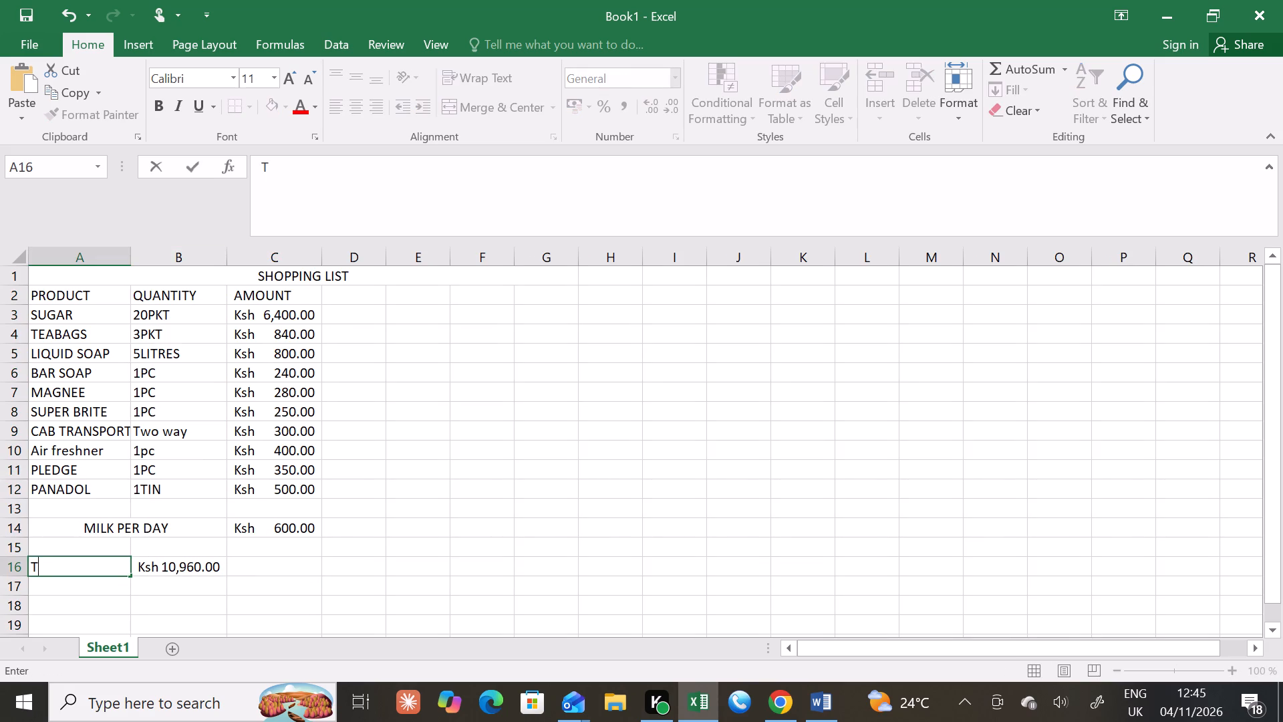
pyautogui.press('i')
pyautogui.press('BackSpace')
pyautogui.press('o')
pyautogui.write('TA')
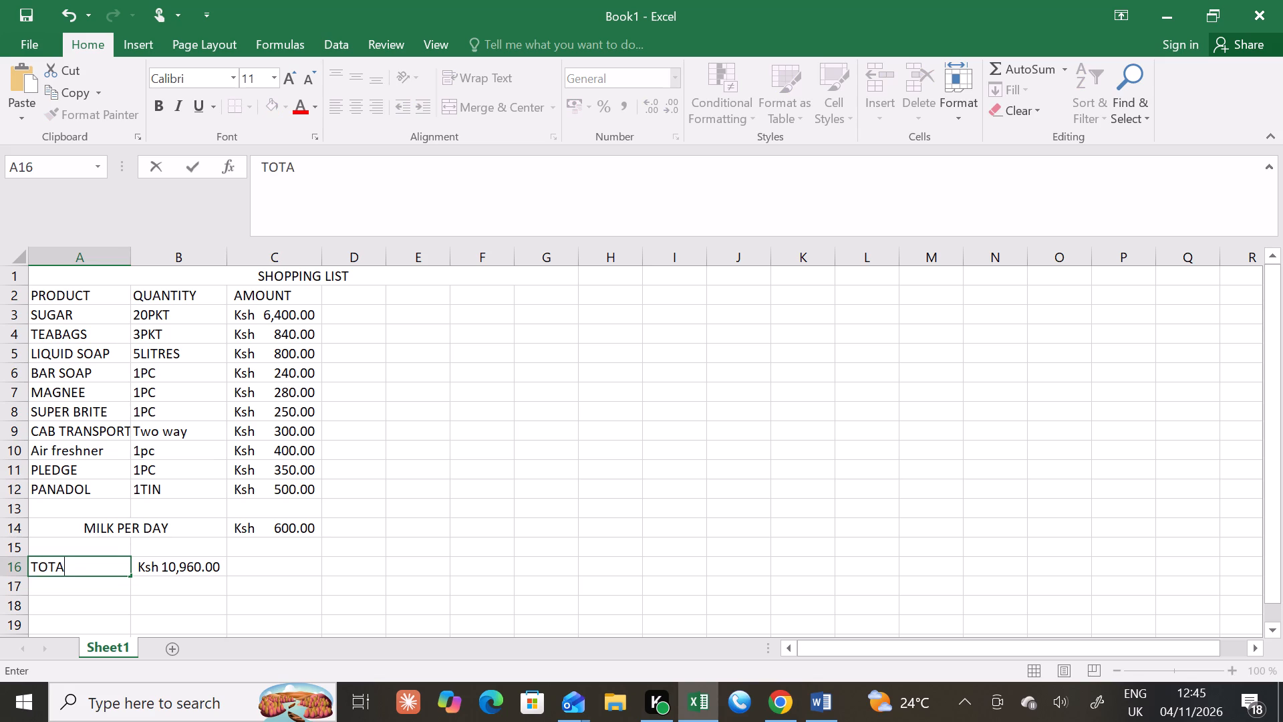
pyautogui.press('l')
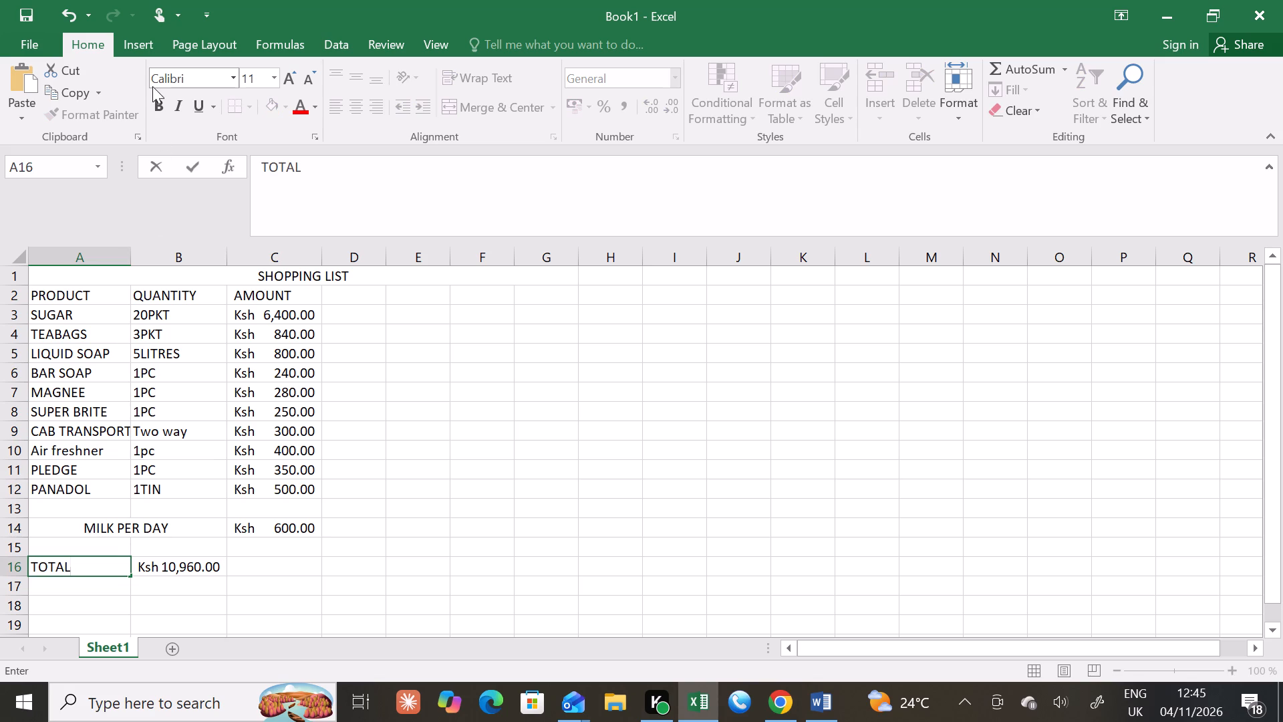
# Make the sum in B16 and the TOTAL label in A16 bold.
pyautogui.click(152, 96)
pyautogui.click(180, 559)
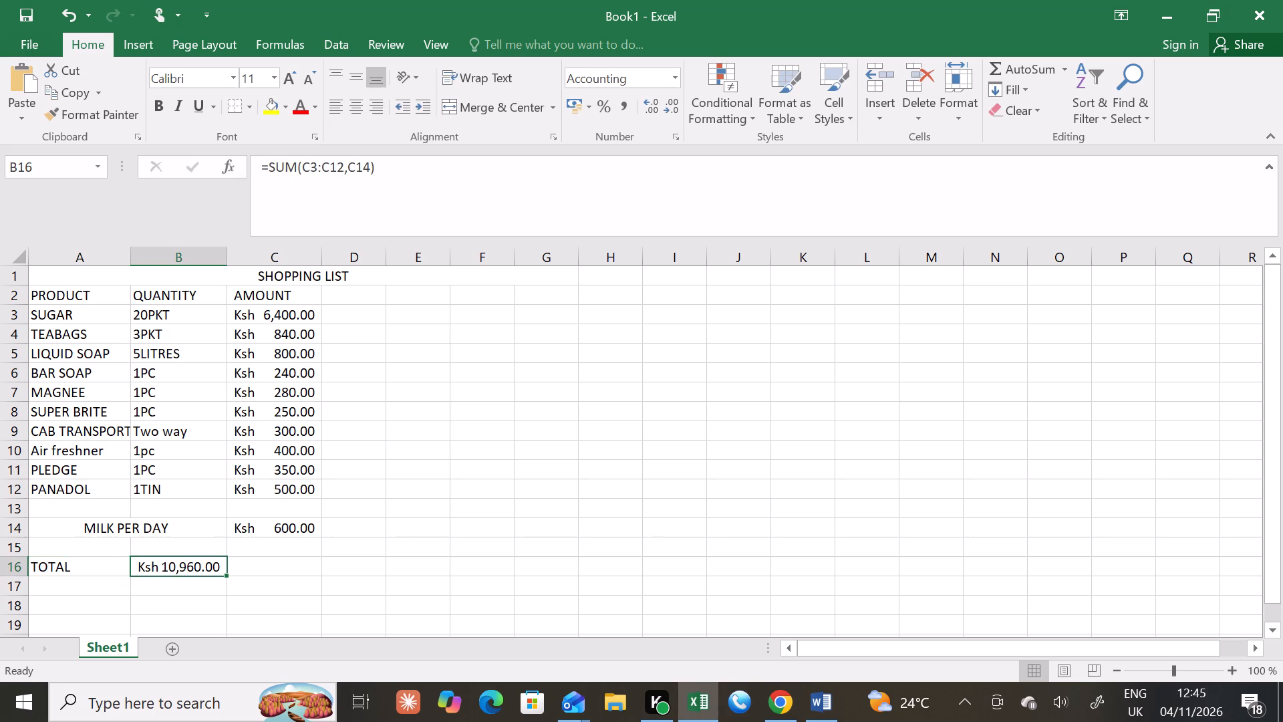
pyautogui.click(168, 113)
pyautogui.click(98, 568)
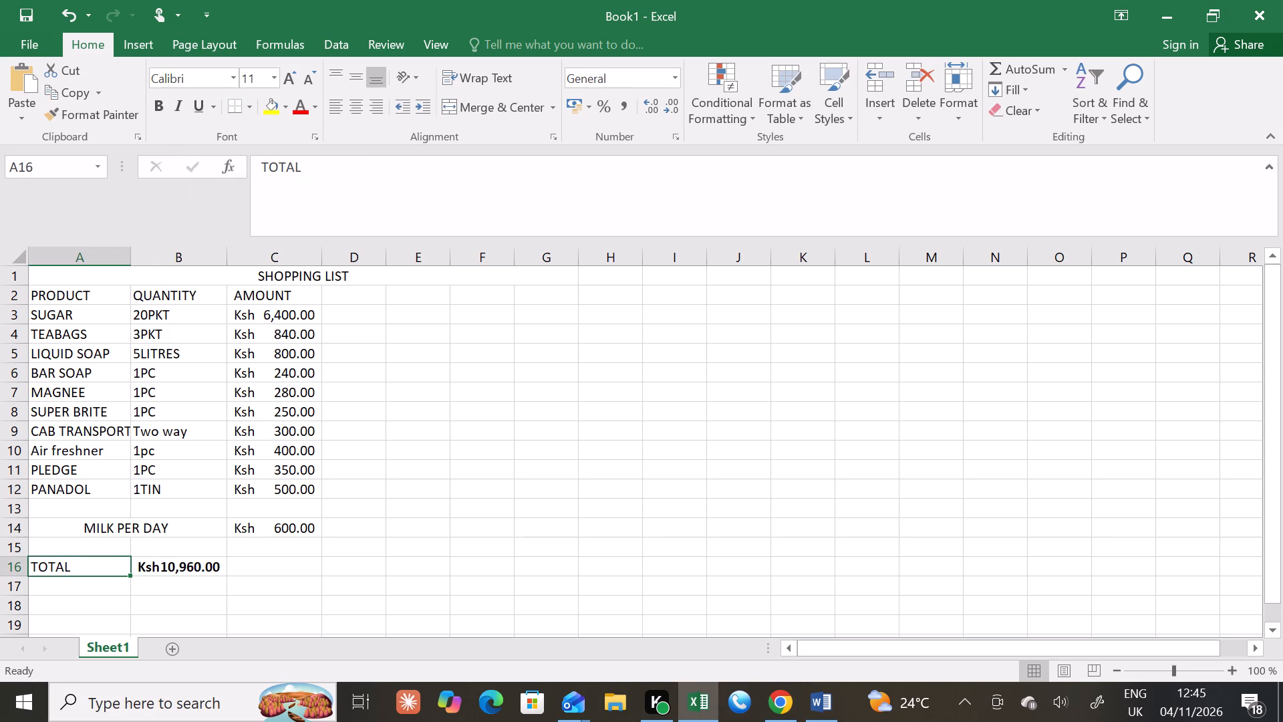
pyautogui.click(163, 108)
pyautogui.click(244, 568)
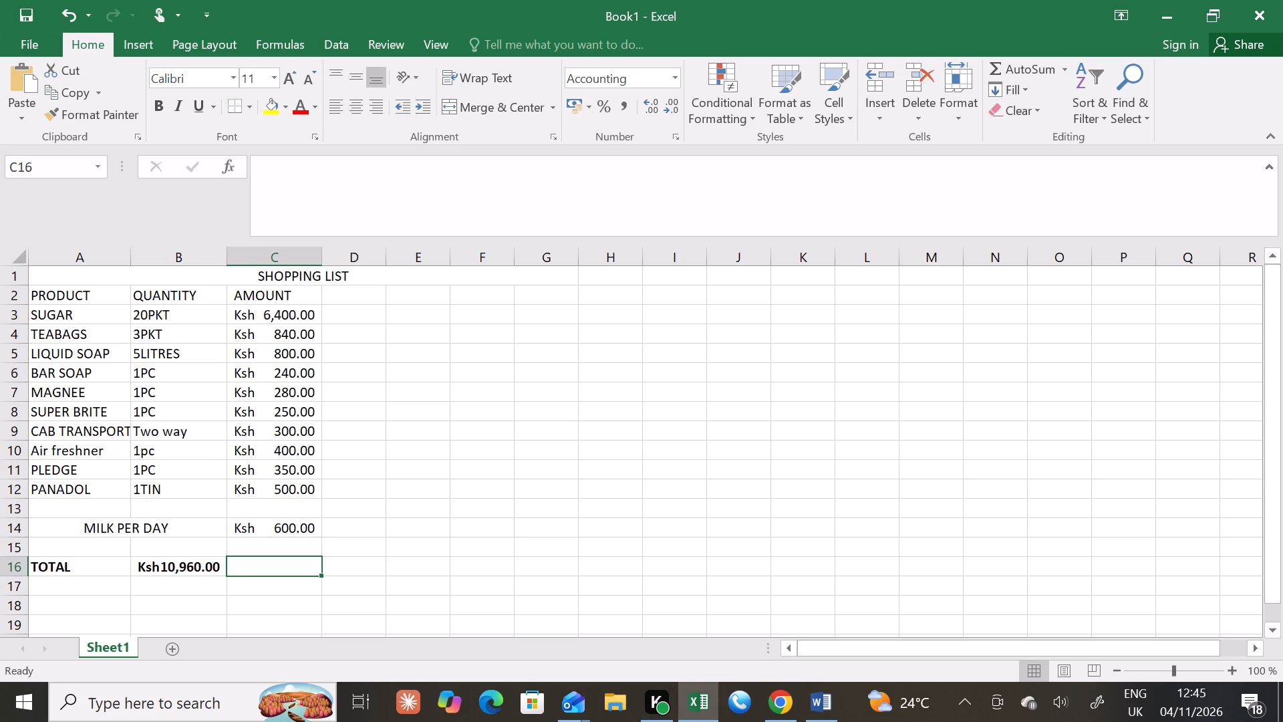
# Start saving the workbook under a new name in the Documents folder, clearing the default file name.
pyautogui.click(35, 51)
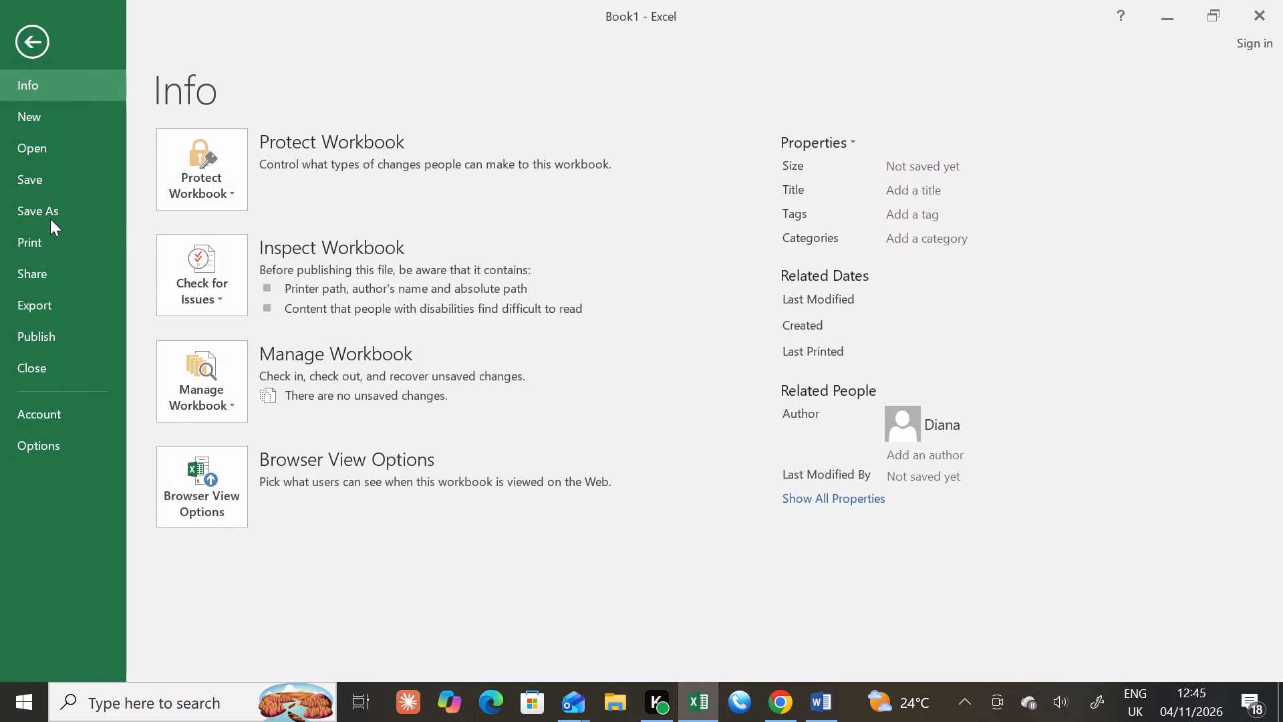
pyautogui.click(51, 217)
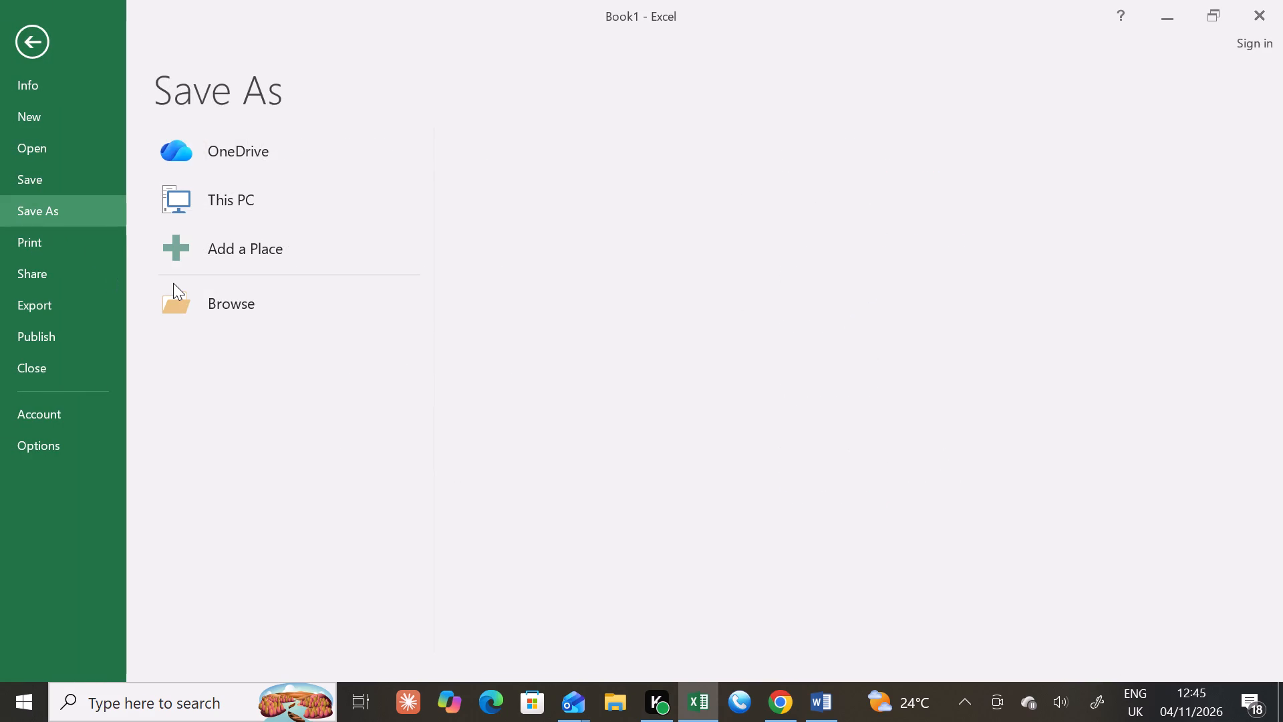
pyautogui.click(173, 283)
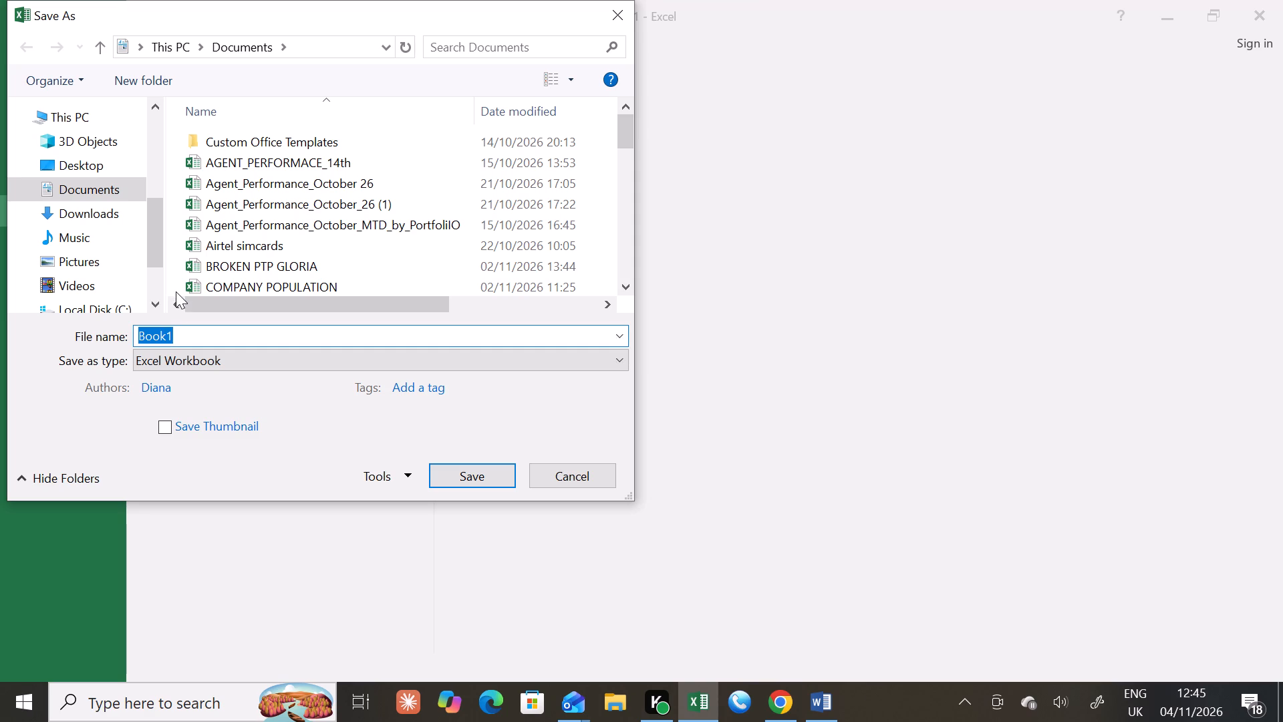
pyautogui.press('BackSpace')
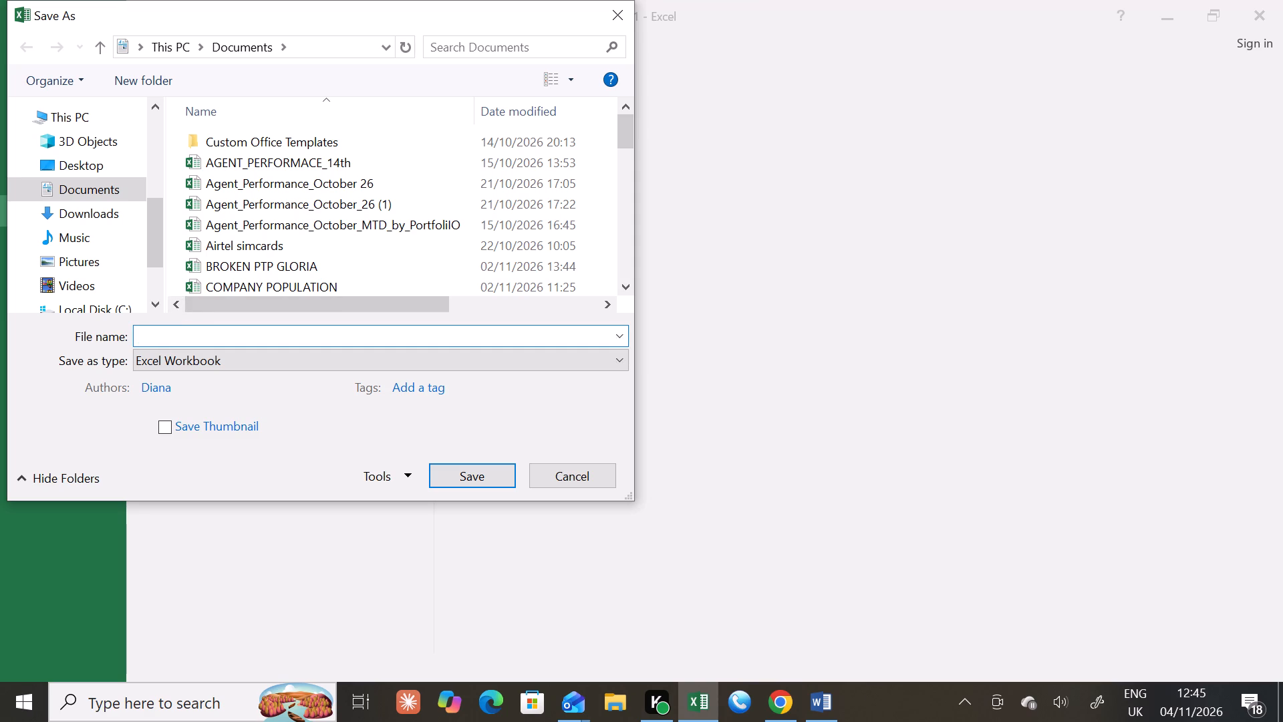
# Name the workbook SHOPPING LIST AS OF 4TH NOV and save it in the Documents folder as an Excel Workbook.
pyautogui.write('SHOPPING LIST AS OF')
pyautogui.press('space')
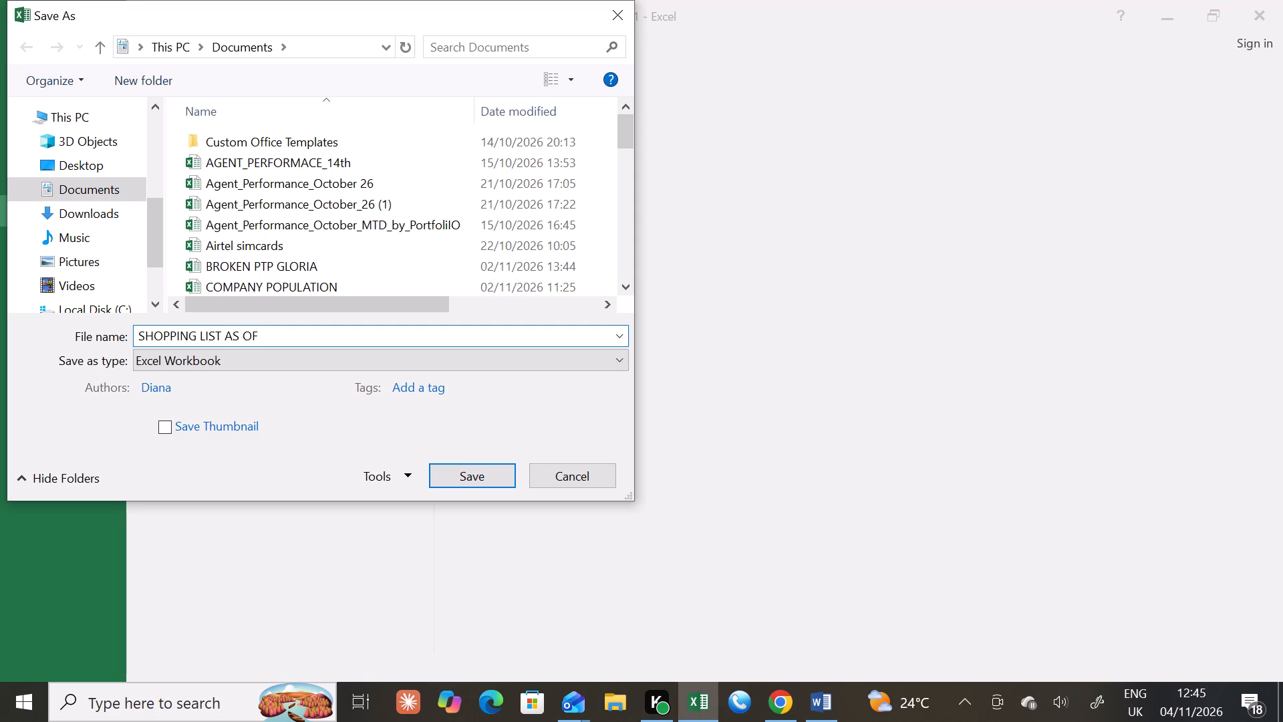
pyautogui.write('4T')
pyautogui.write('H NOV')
pyautogui.click(440, 471)
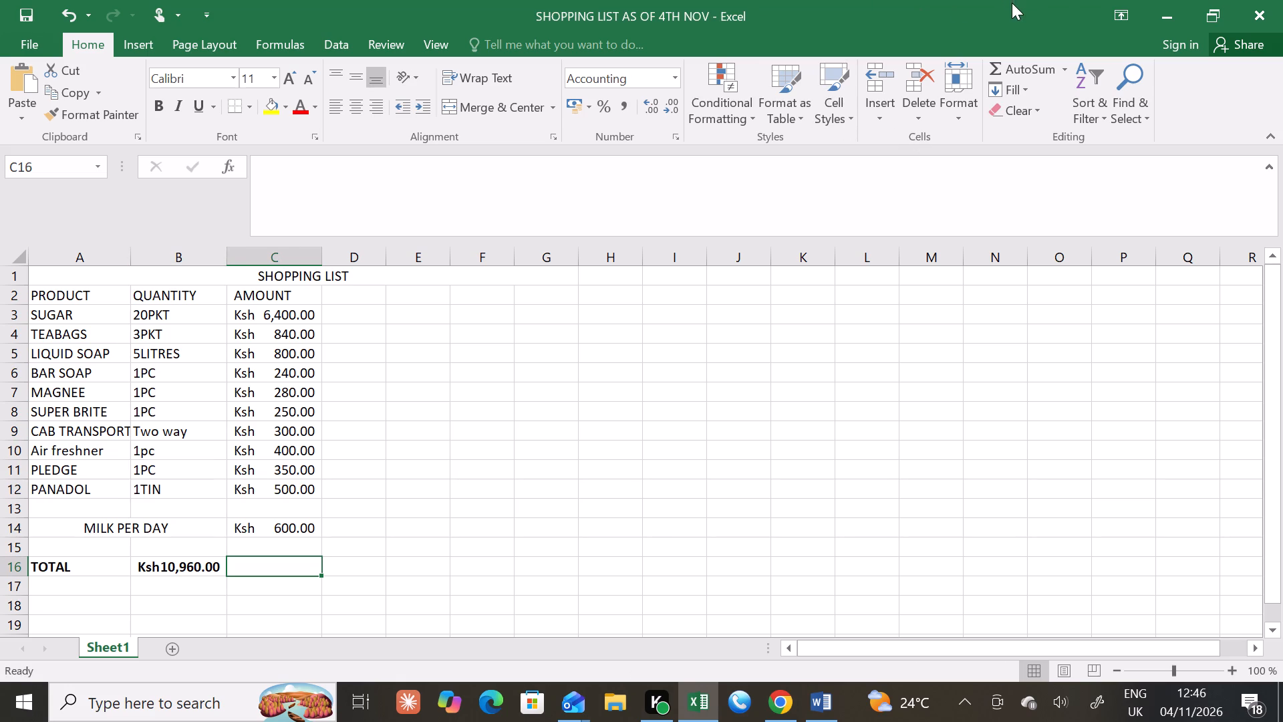
# Shrink the shopping list workbook's window and switch to the Outlook inbox behind it.
pyautogui.click(1218, 27)
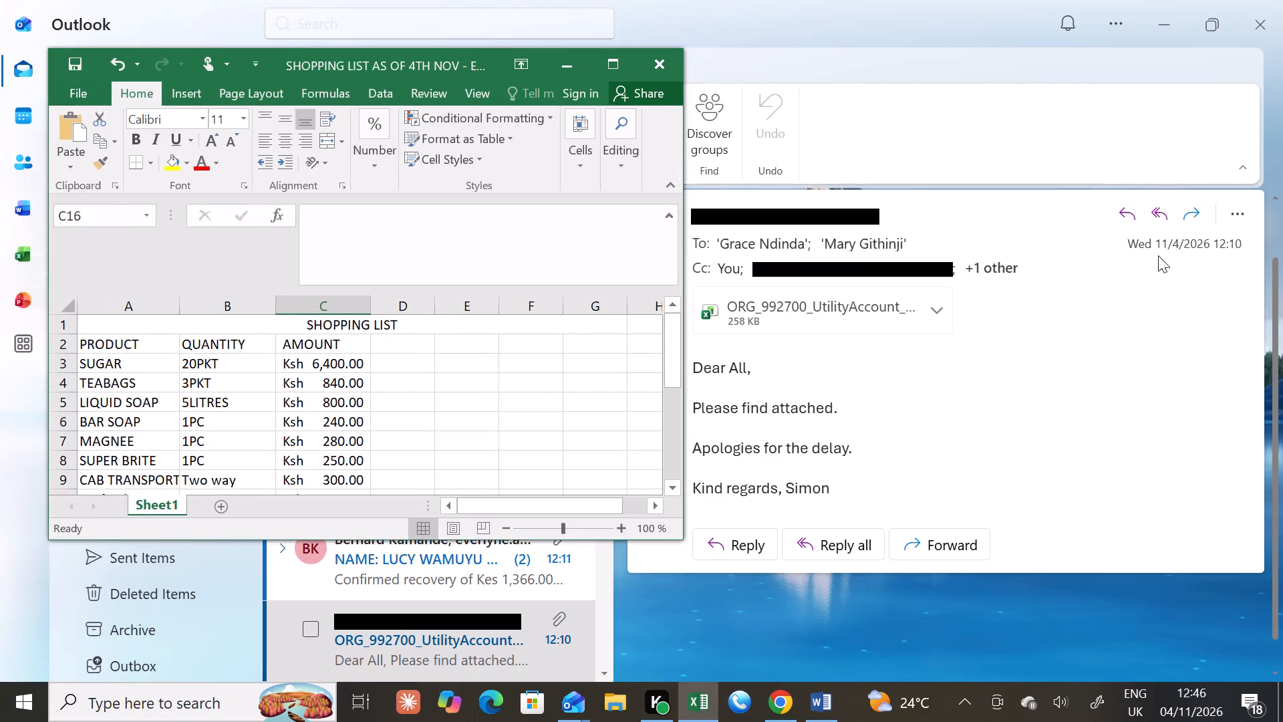